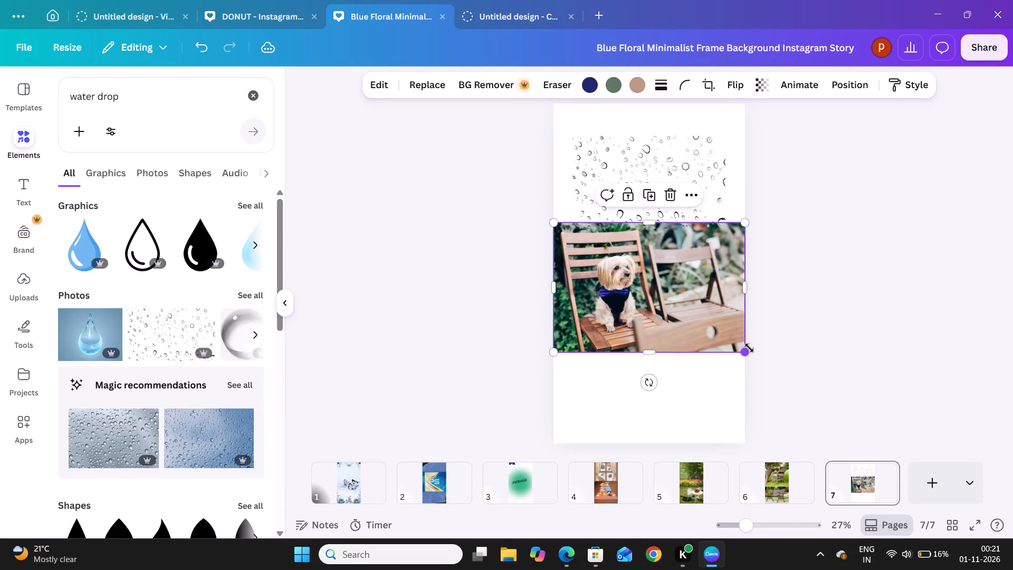
Enlarge the water-droplet photo above the dog photo to the full 1,080 page width and up to the page's top edge.
left_click(662, 163)
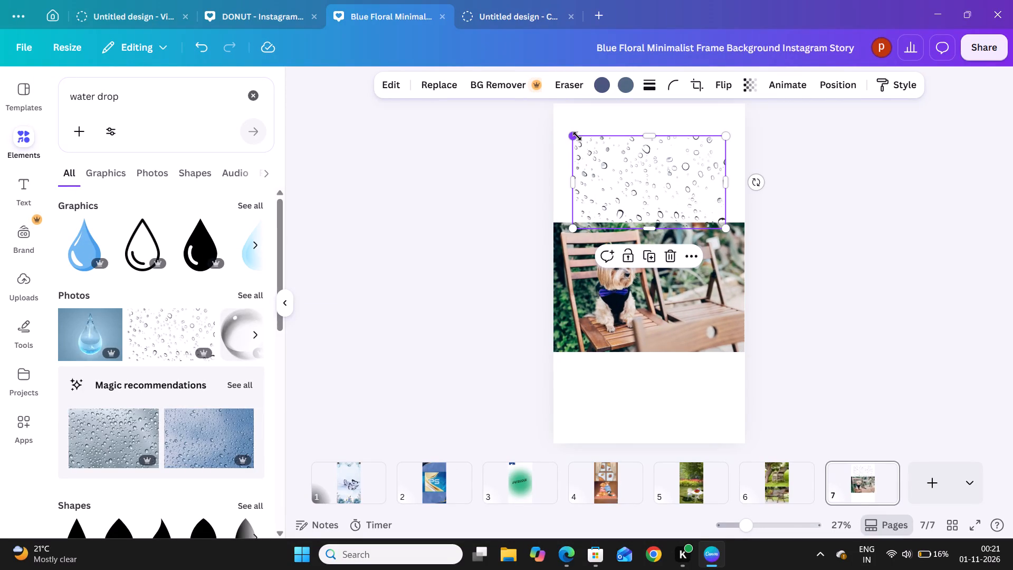
left_click_drag(577, 136, 566, 118)
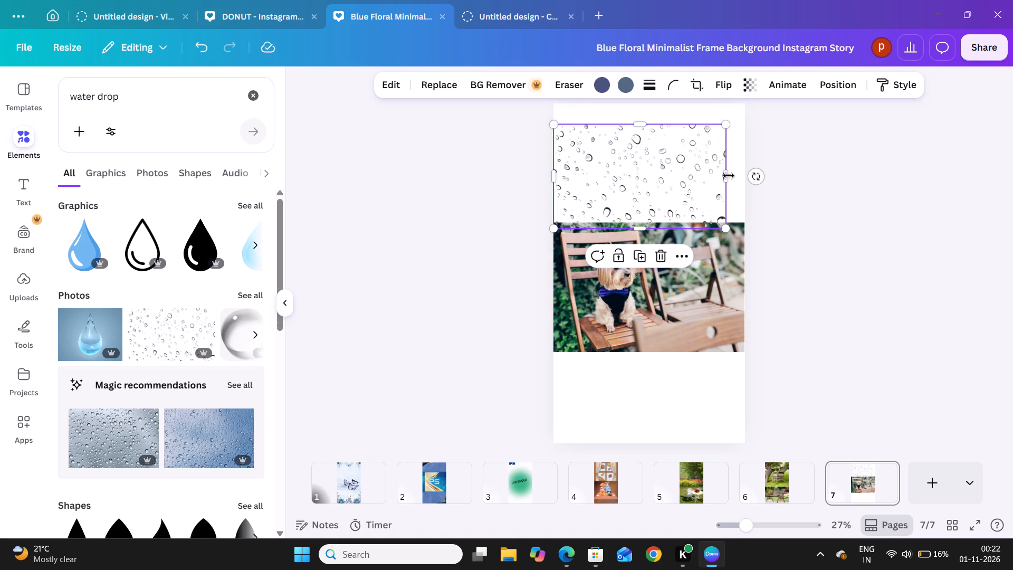
left_click_drag(727, 176, 744, 175)
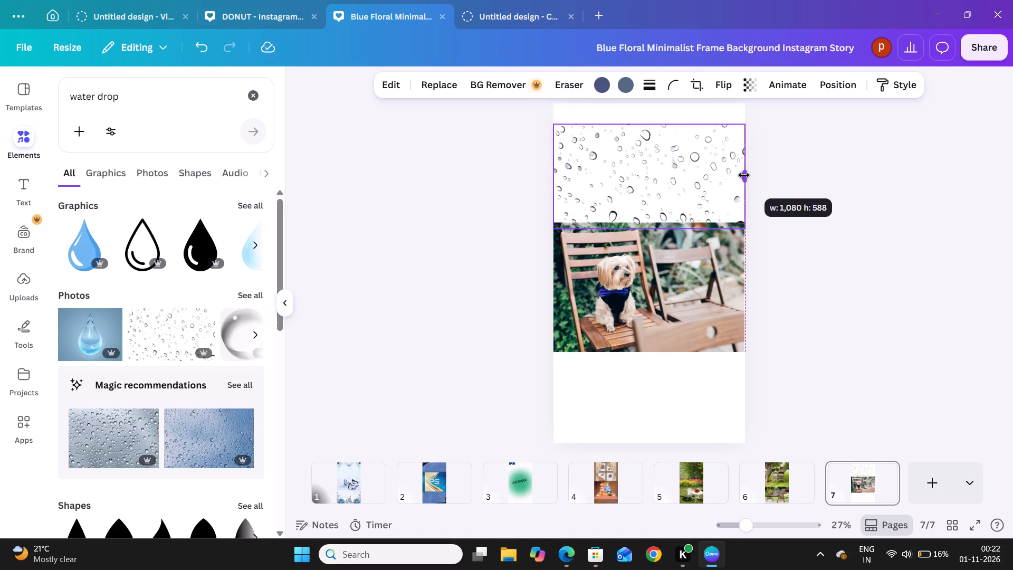
left_click_drag(744, 175, 744, 175)
left_click_drag(648, 125, 648, 106)
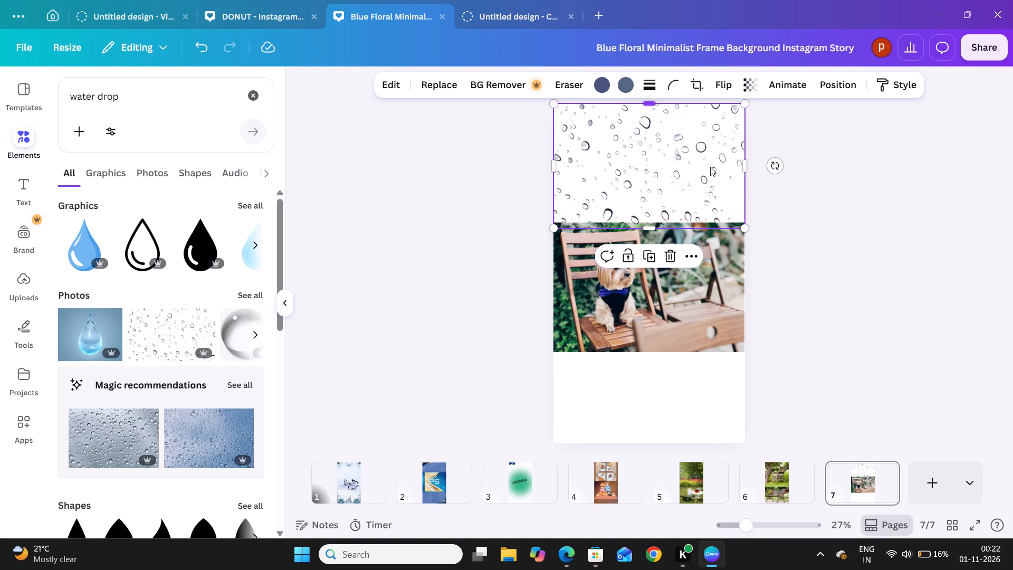
left_click(813, 232)
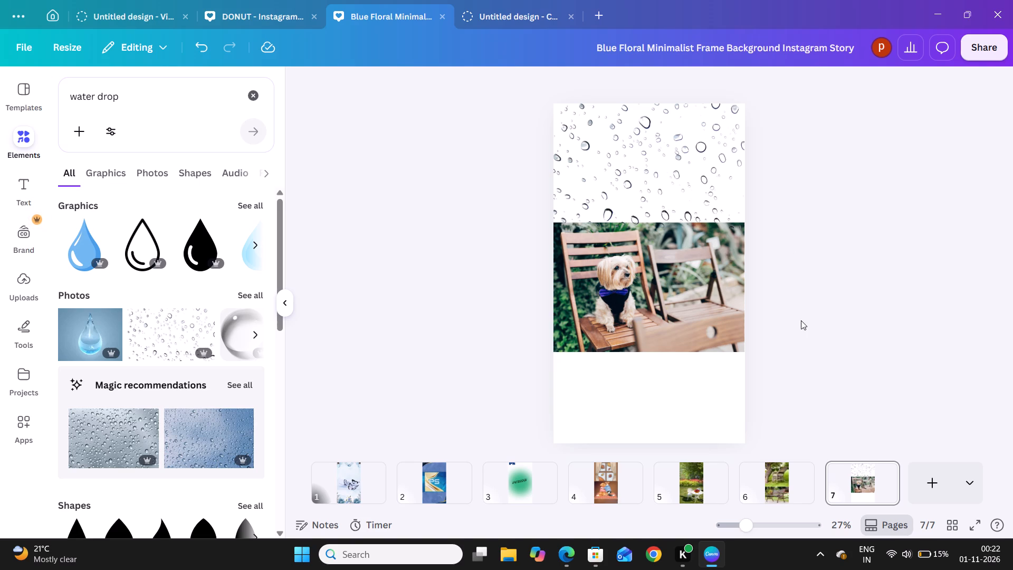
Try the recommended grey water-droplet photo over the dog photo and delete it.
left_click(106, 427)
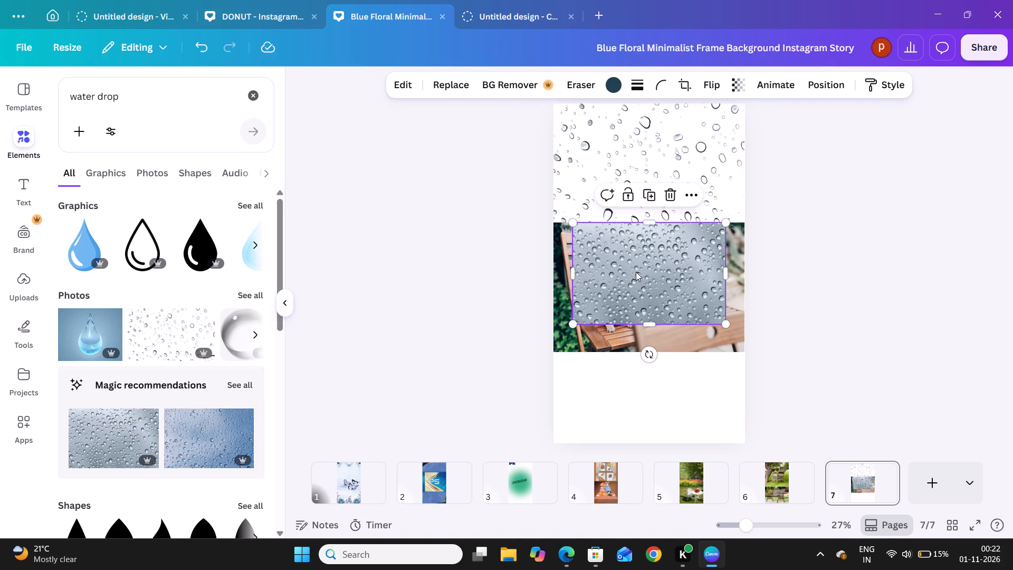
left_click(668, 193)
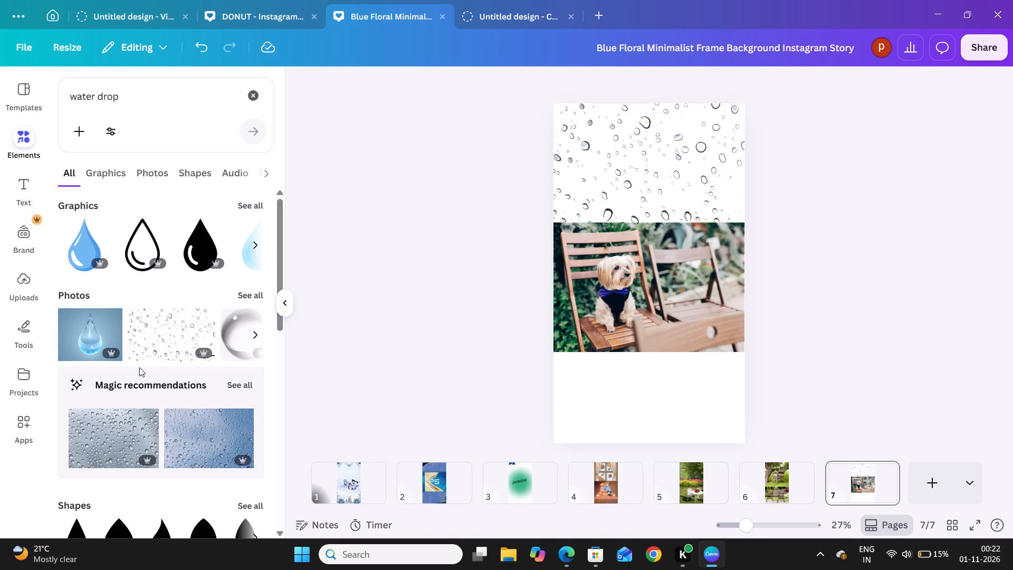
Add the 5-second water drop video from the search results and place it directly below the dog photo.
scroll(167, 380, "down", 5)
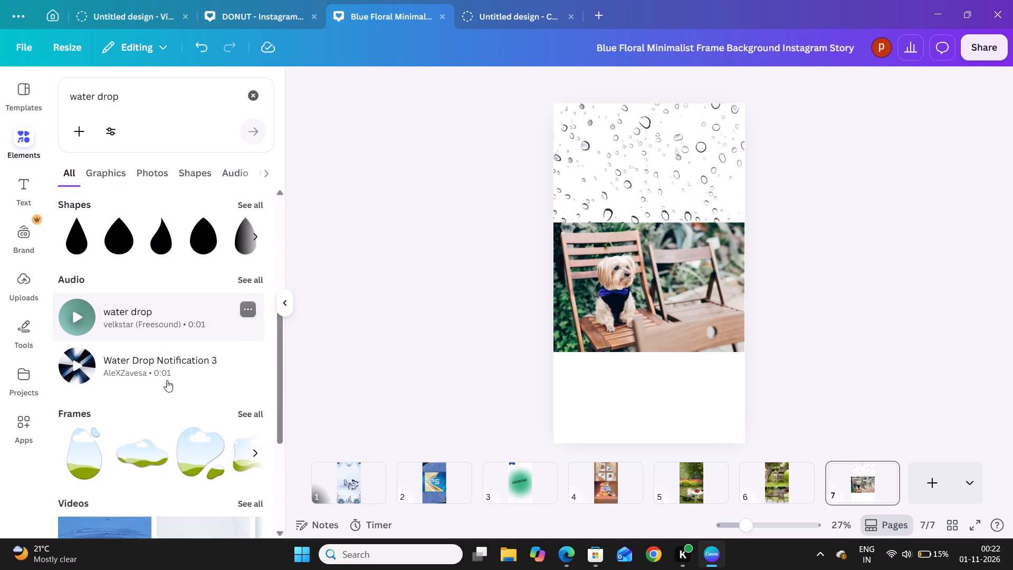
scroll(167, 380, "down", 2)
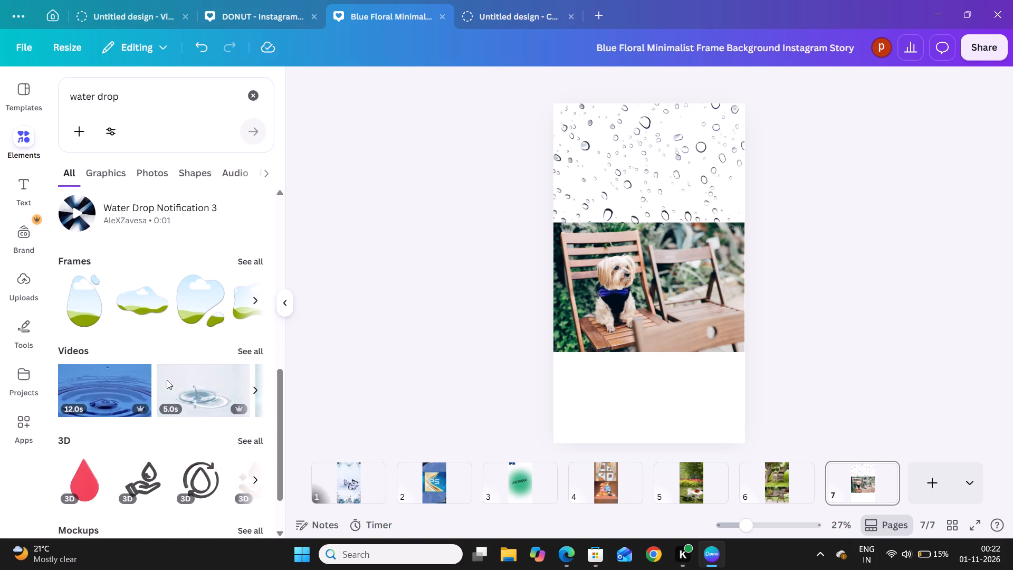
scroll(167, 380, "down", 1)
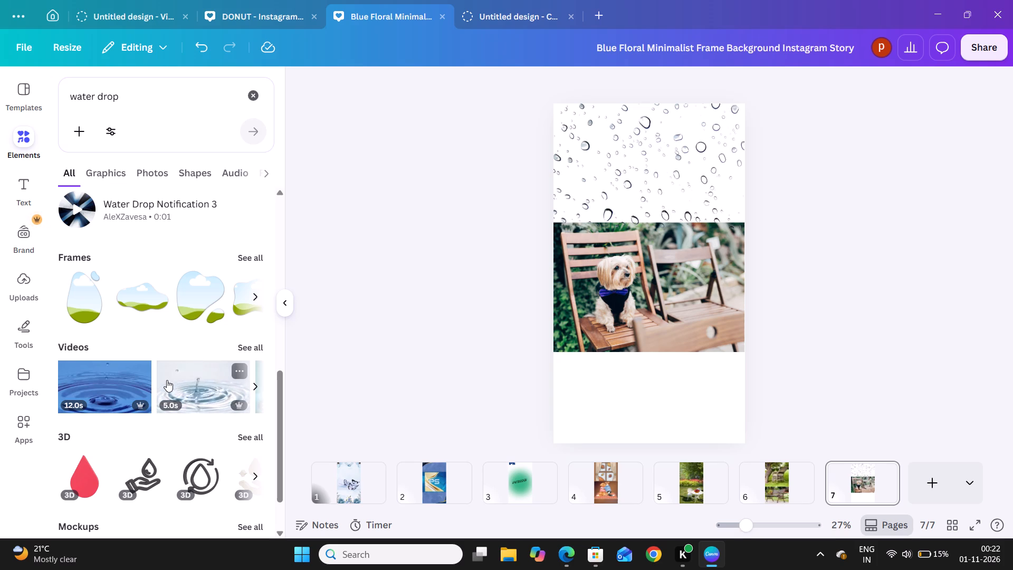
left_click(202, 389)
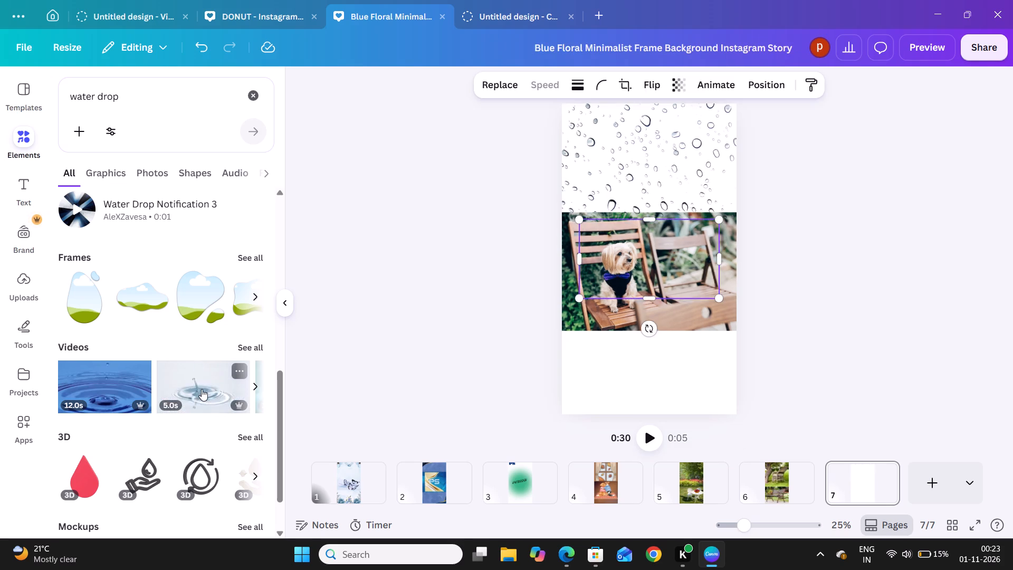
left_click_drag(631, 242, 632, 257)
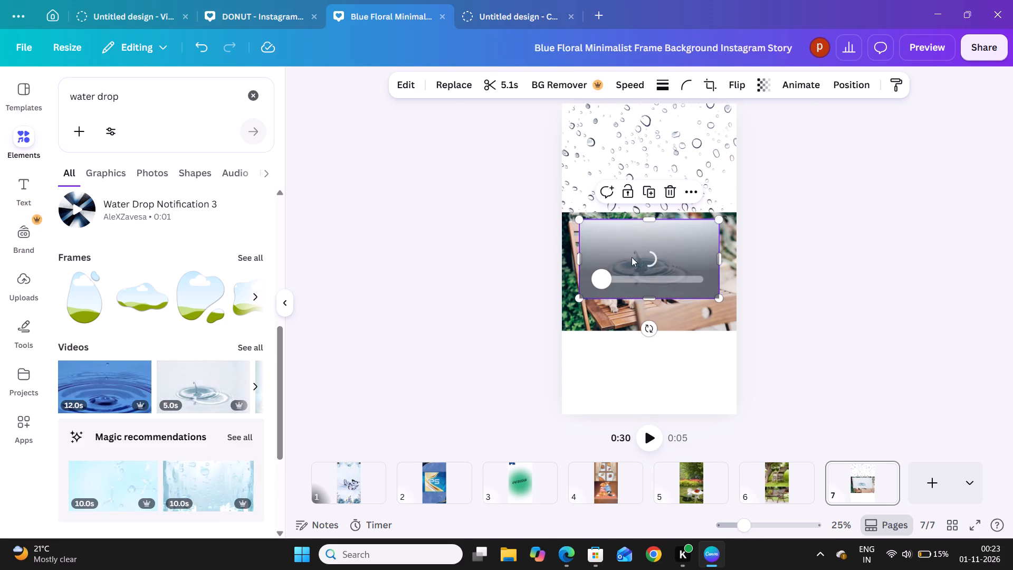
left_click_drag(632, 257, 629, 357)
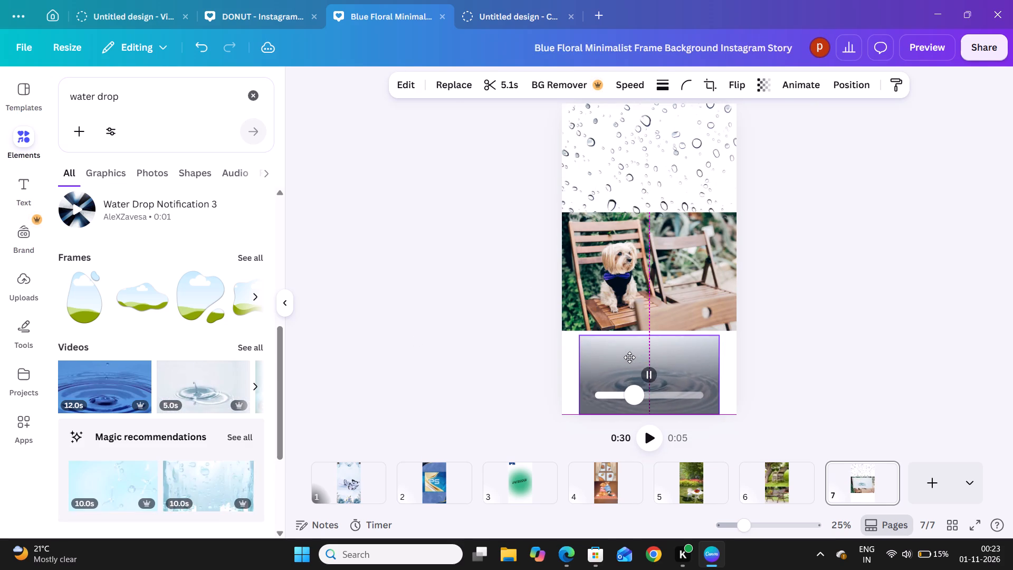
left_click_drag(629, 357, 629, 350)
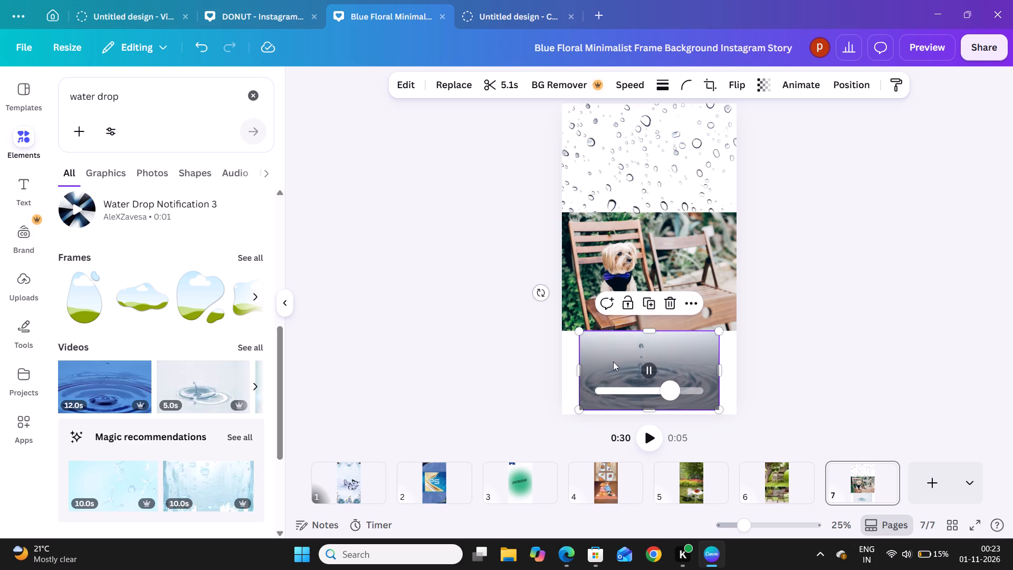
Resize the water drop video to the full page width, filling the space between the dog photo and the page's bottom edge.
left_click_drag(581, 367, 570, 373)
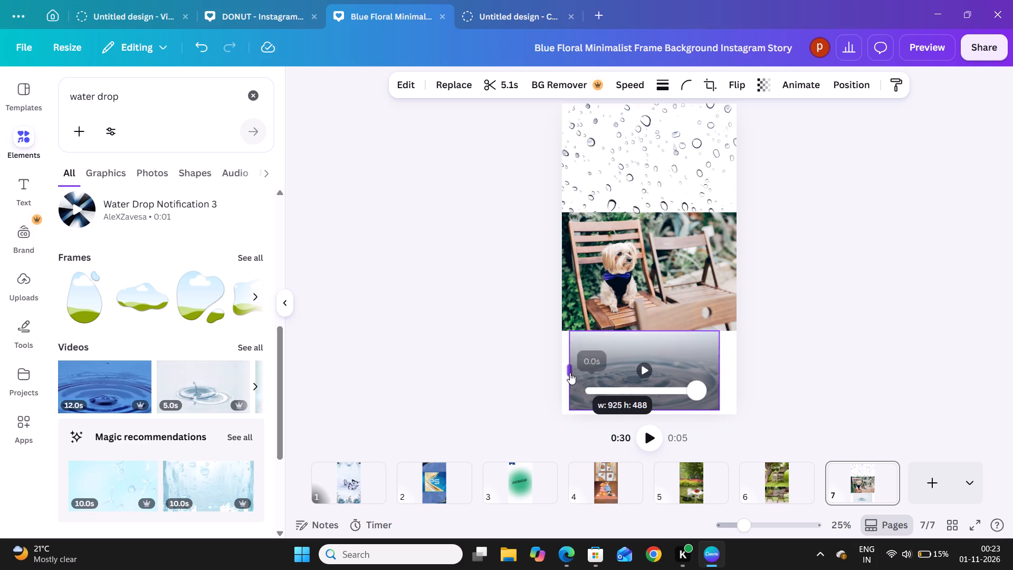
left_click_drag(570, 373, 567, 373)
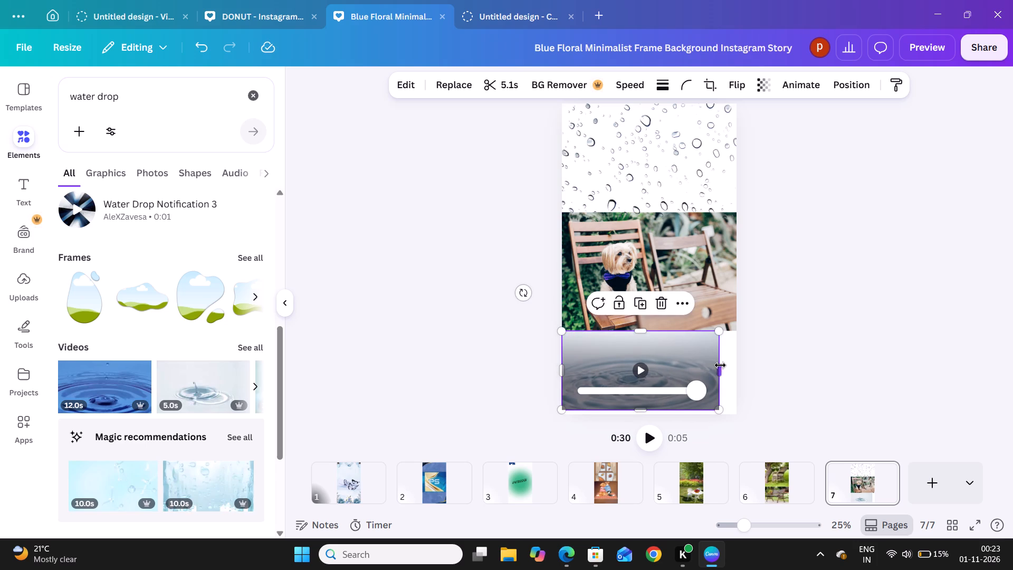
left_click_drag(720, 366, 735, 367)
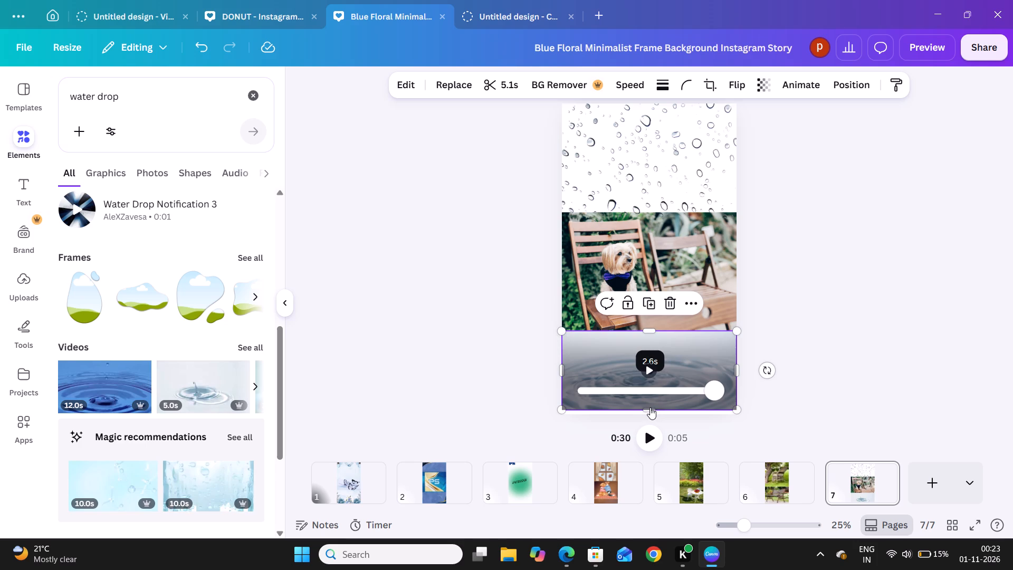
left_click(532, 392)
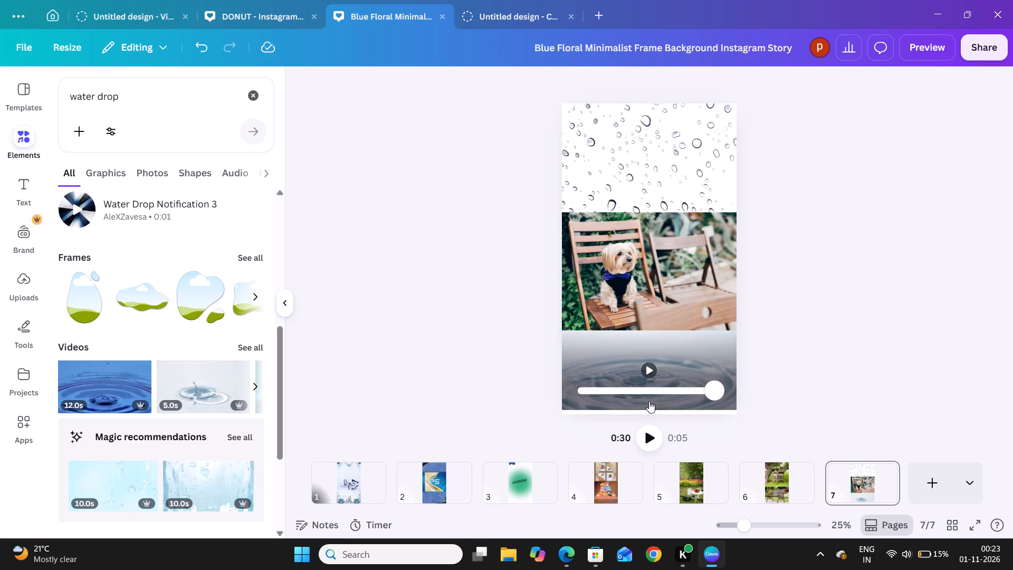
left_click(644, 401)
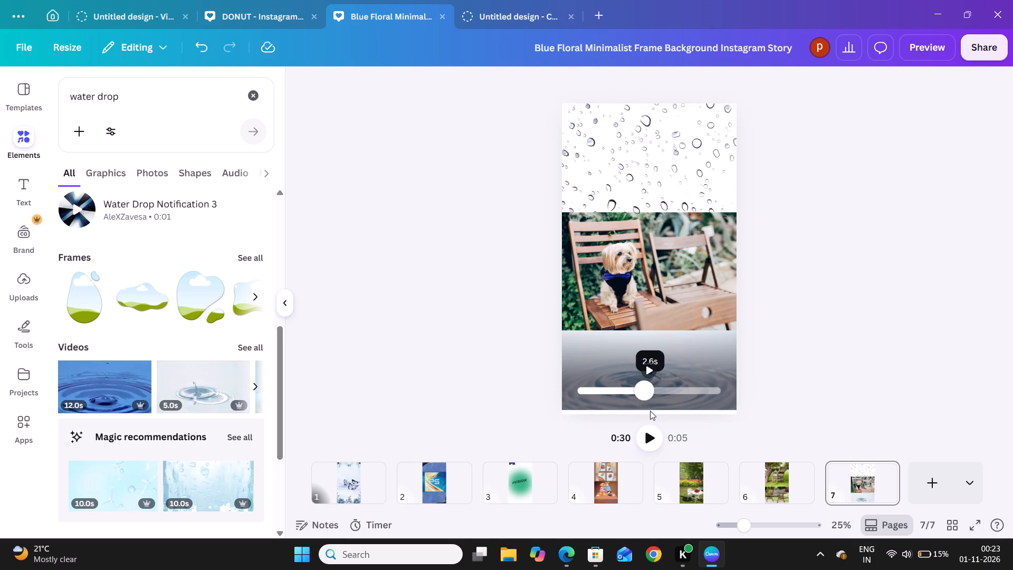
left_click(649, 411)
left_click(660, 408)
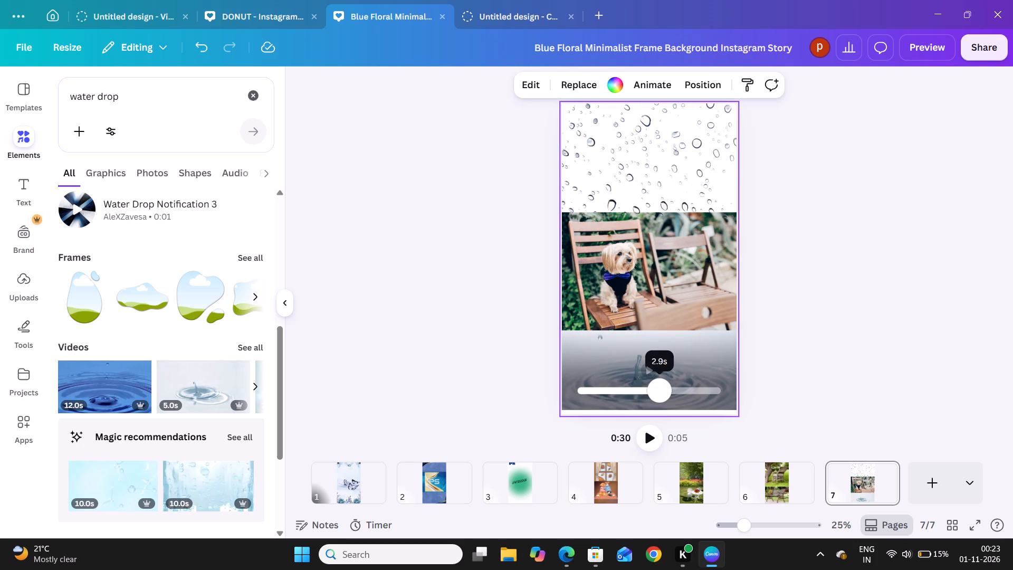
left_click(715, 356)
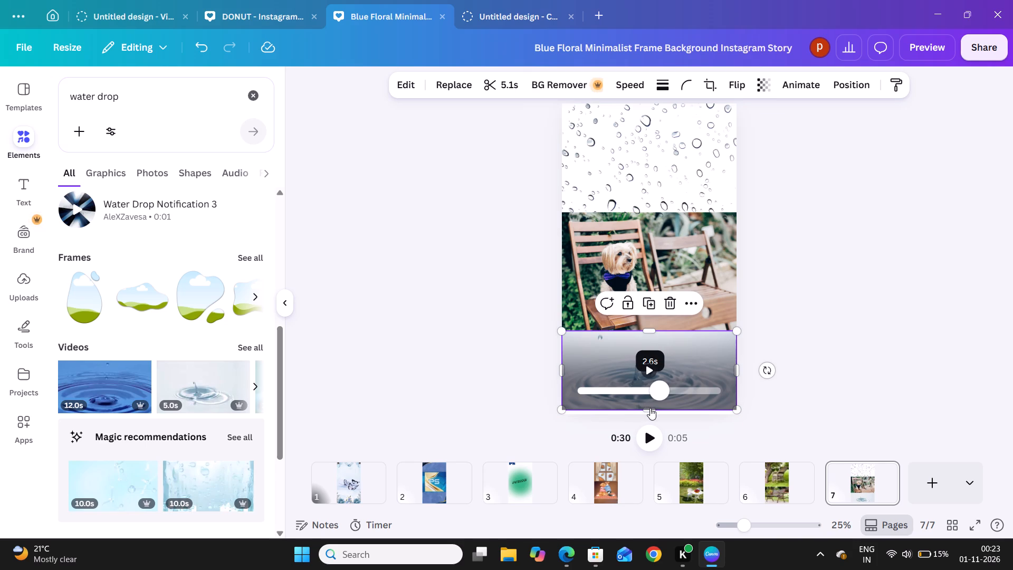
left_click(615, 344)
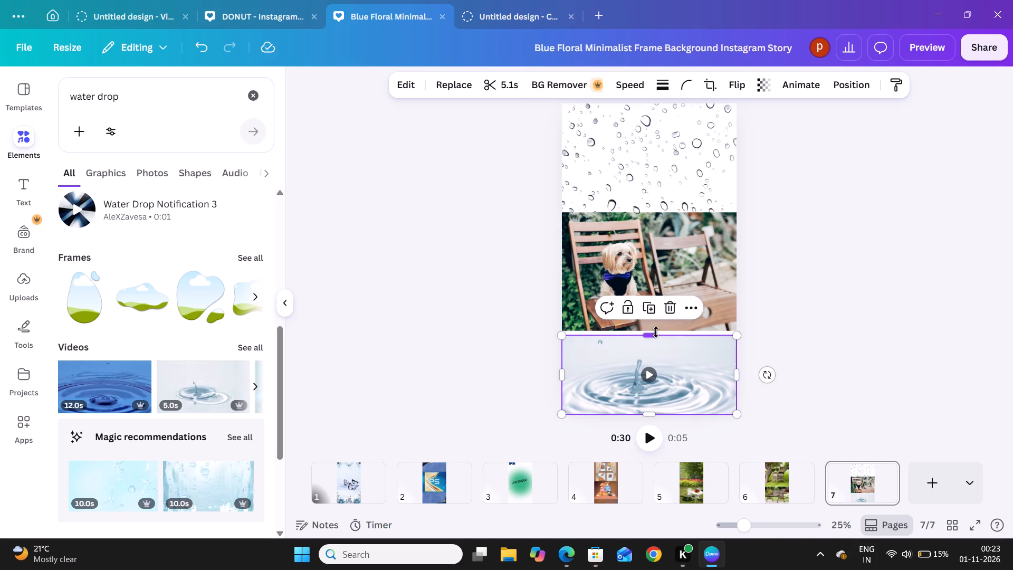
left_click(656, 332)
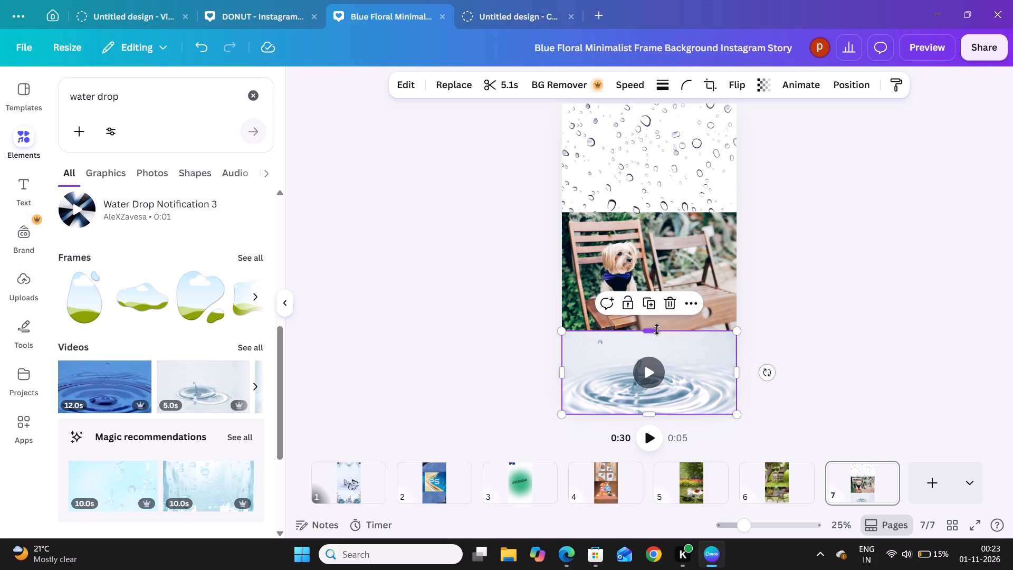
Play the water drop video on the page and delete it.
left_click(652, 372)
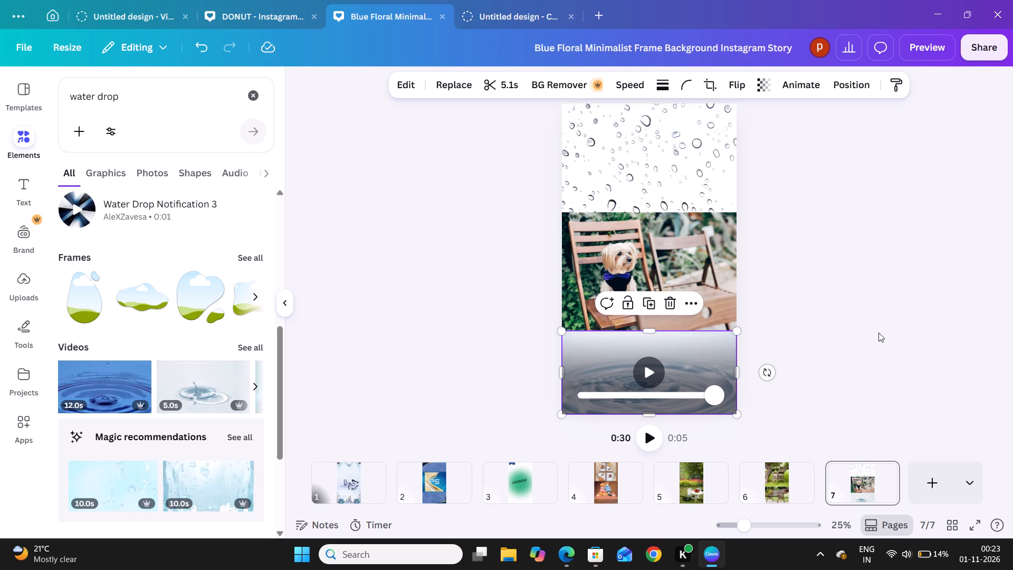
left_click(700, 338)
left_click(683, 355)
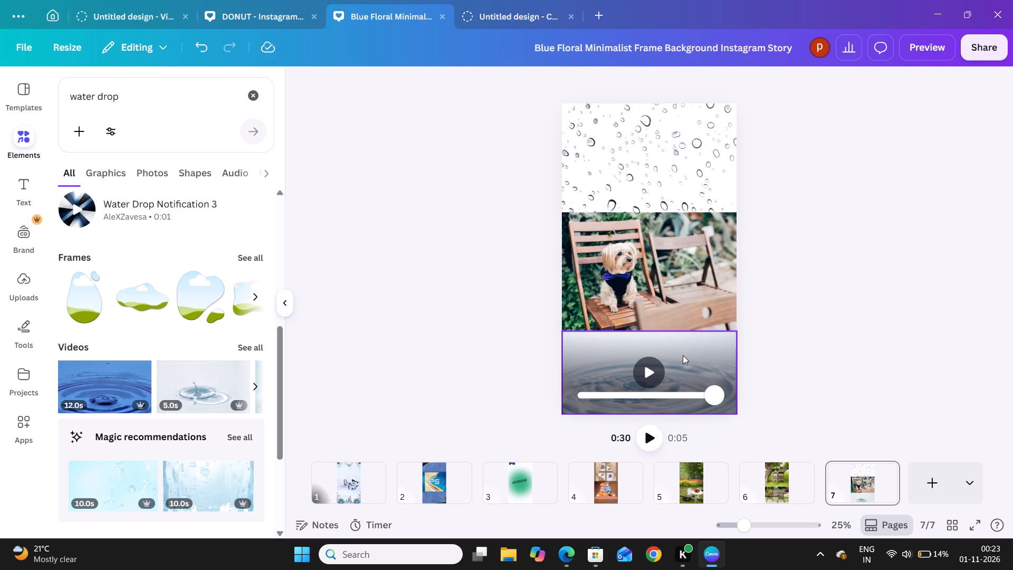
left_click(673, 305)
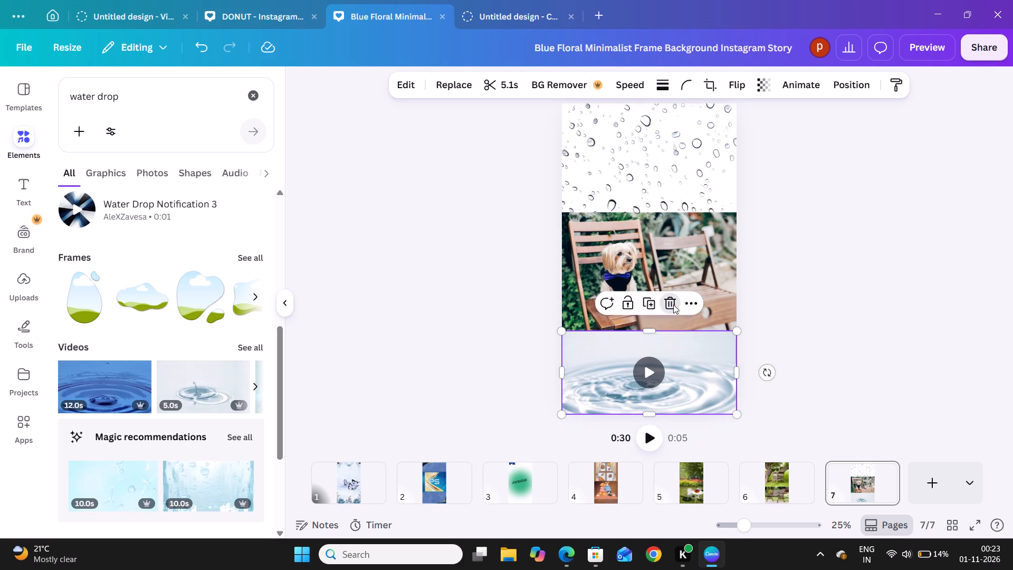
Look through all the recommended videos for the water drop search and return to the search results.
scroll(170, 395, "down", 1)
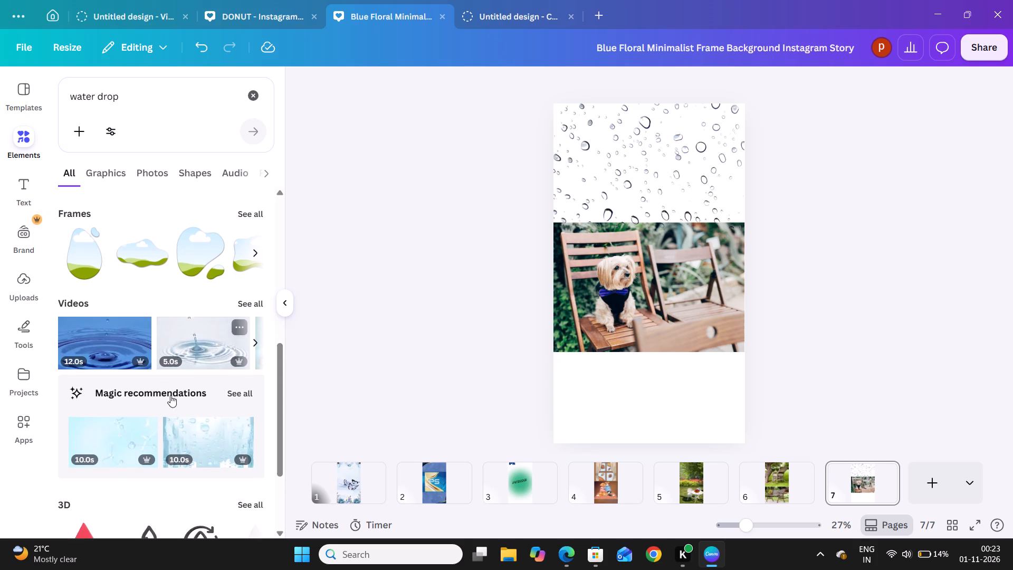
scroll(170, 395, "down", 1)
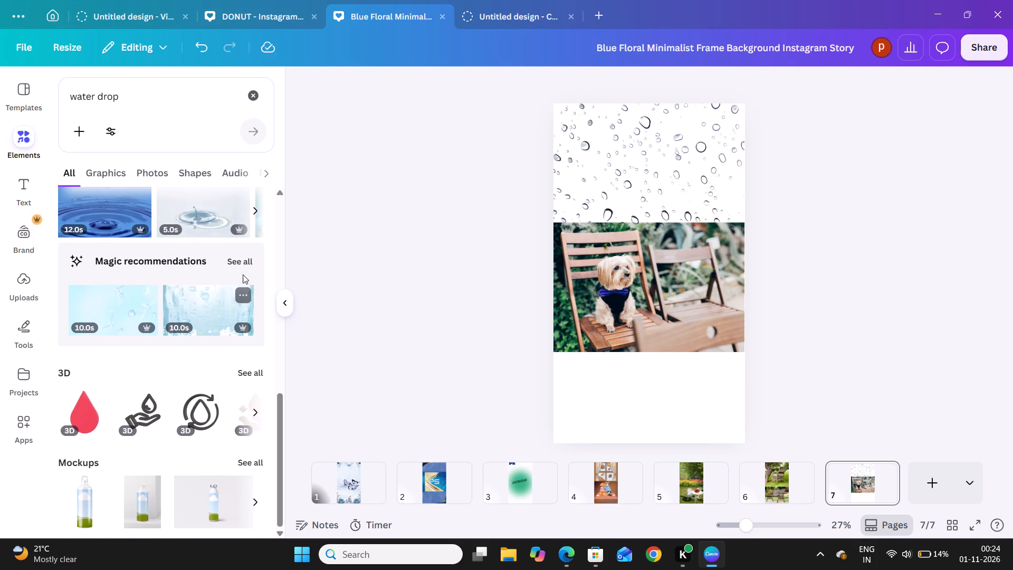
left_click(241, 261)
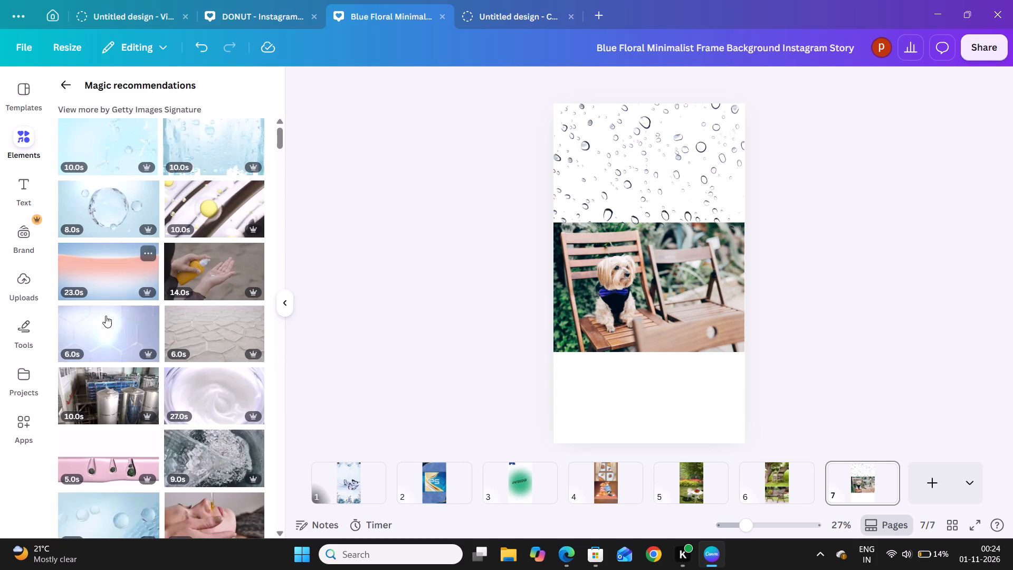
scroll(101, 330, "down", 1)
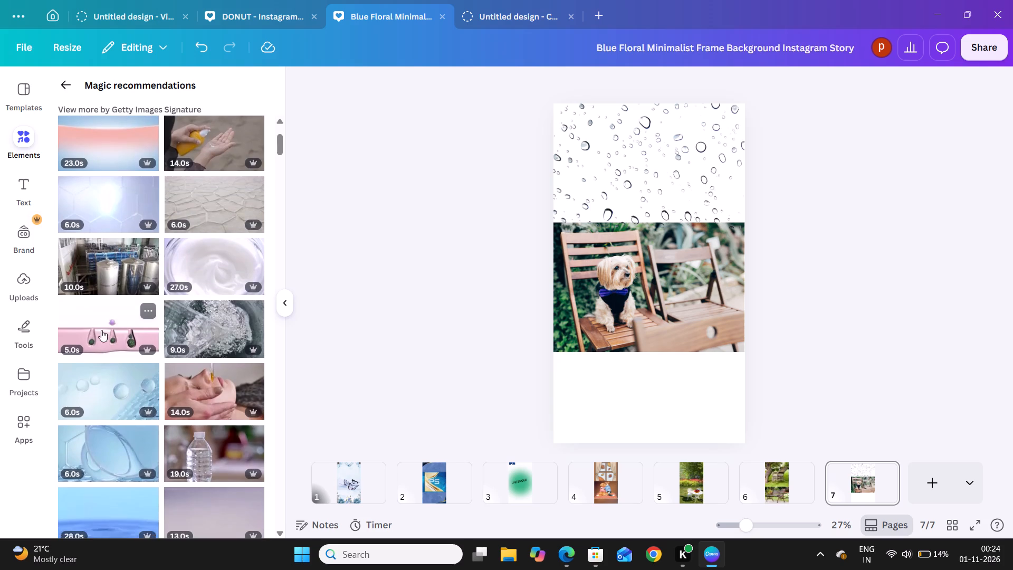
scroll(101, 330, "down", 1)
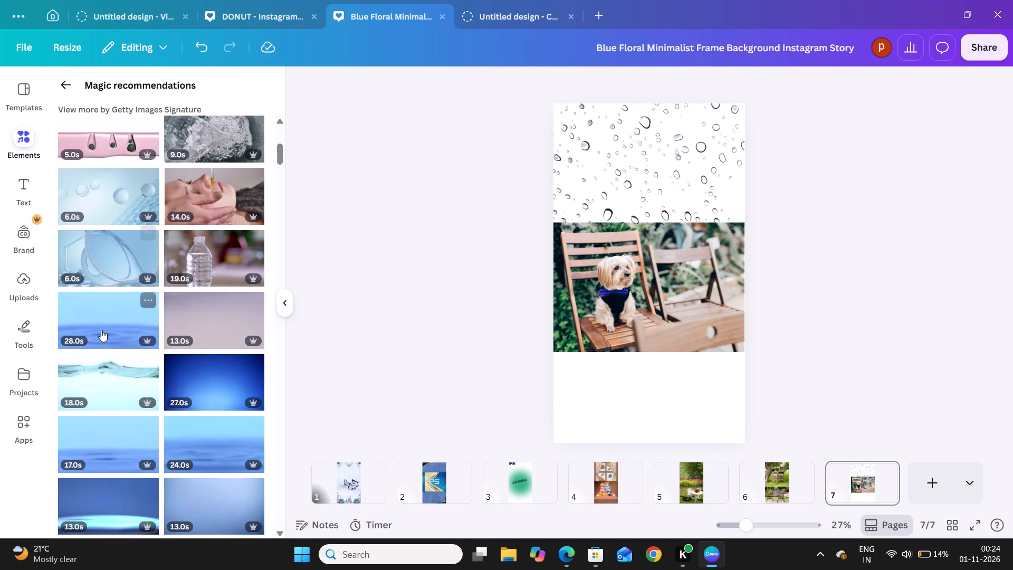
scroll(101, 330, "down", 1)
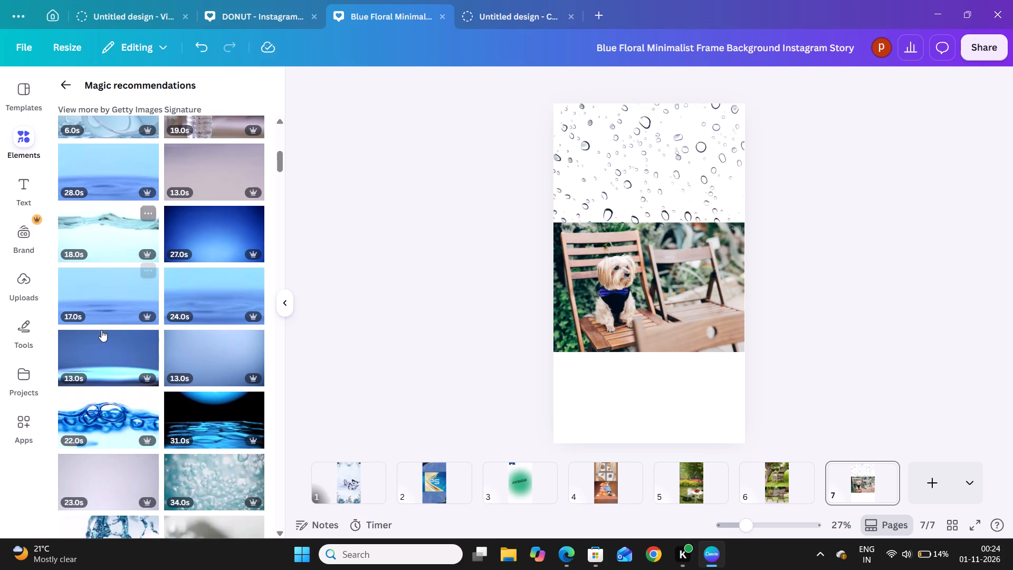
scroll(101, 330, "down", 1)
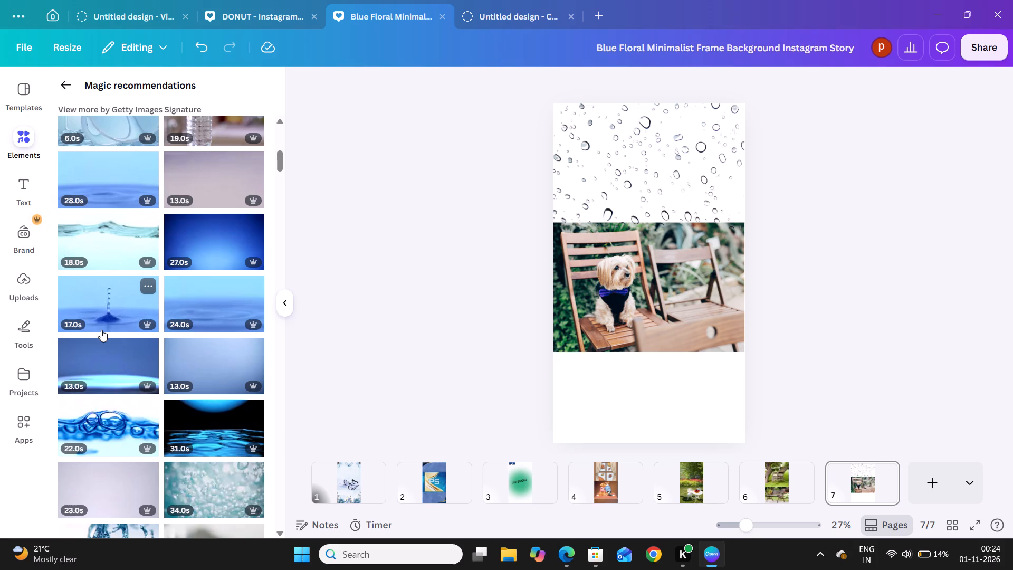
scroll(101, 330, "up", 7)
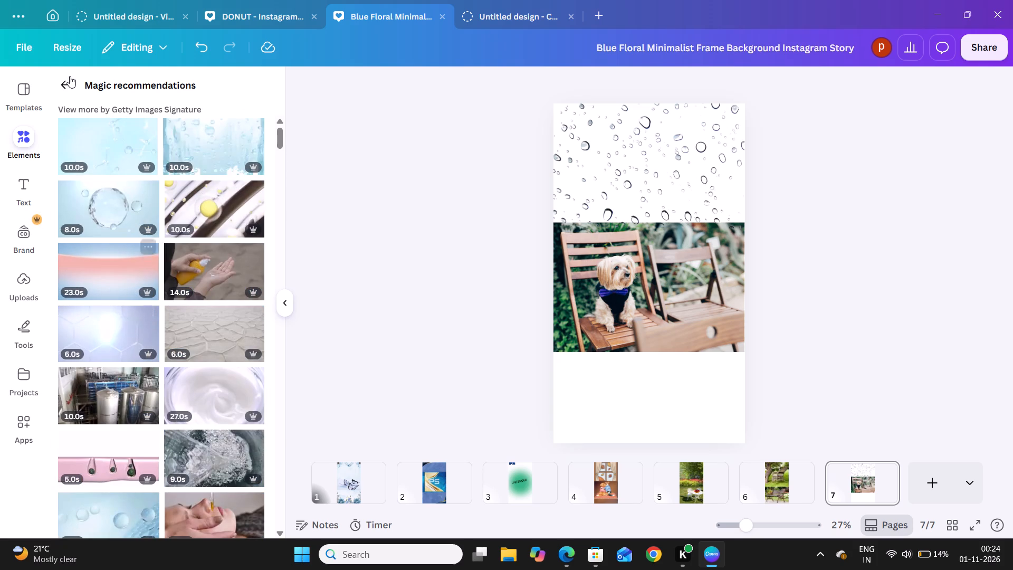
left_click(69, 85)
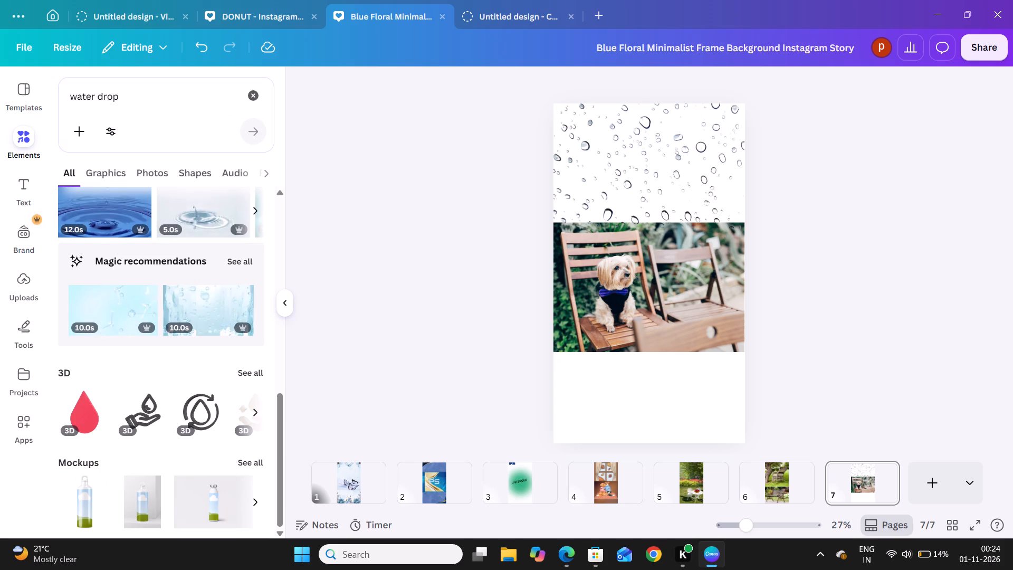
Search the elements for "grass with water", browse the results and show all the matching photos.
left_click_drag(126, 97, 53, 95)
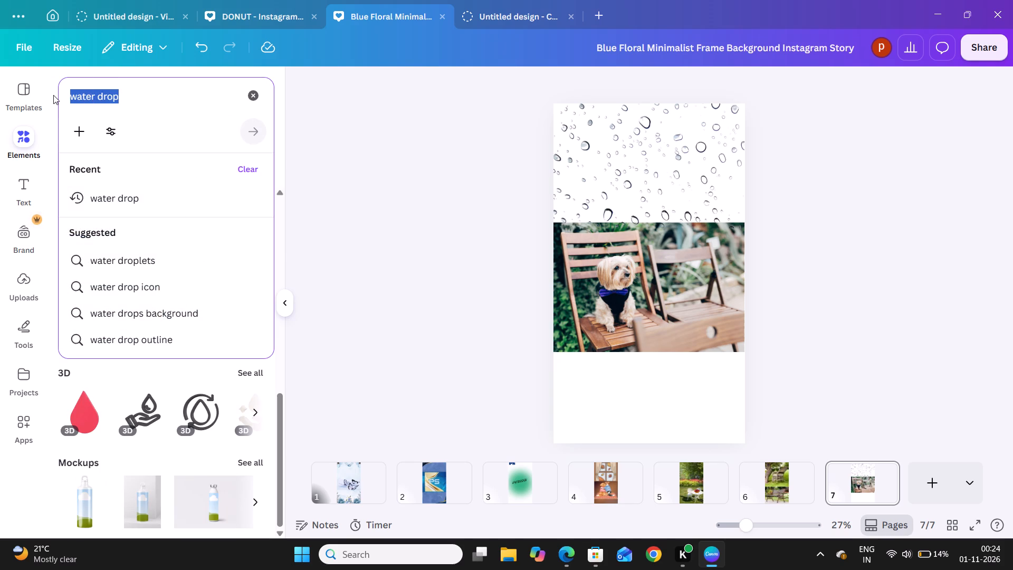
type("grass with water")
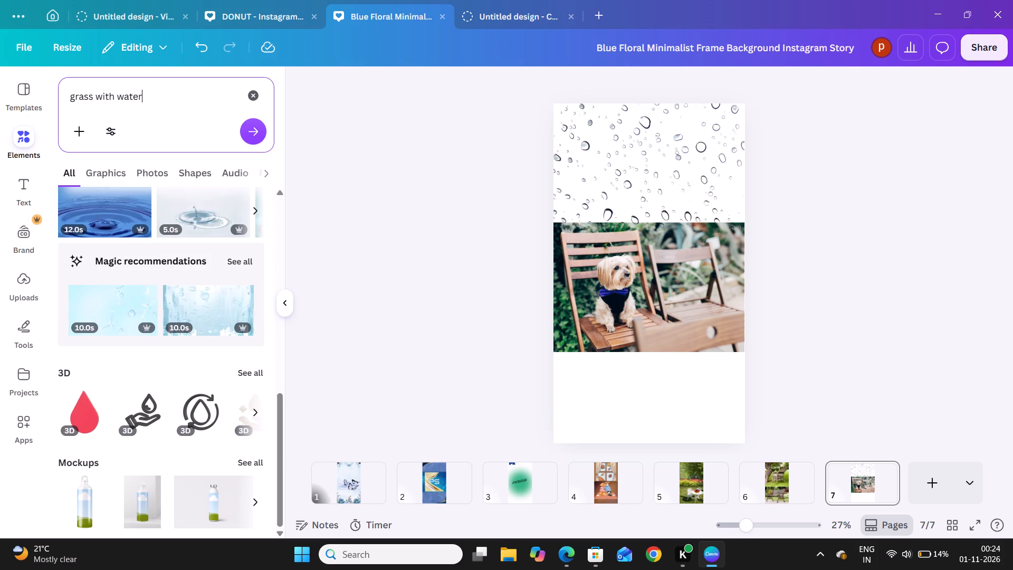
key("Return")
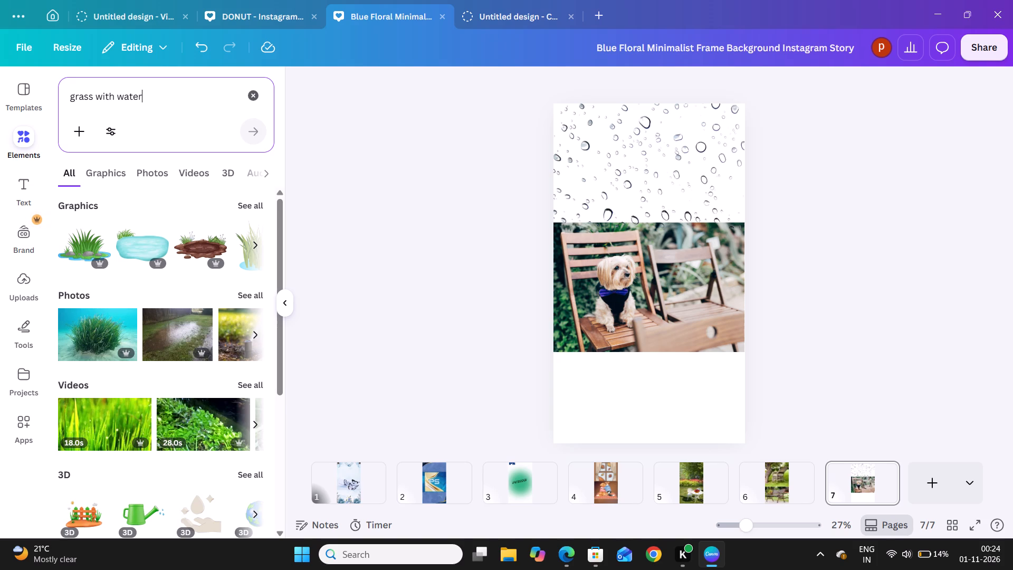
scroll(208, 261, "down", 7)
scroll(202, 258, "up", 5)
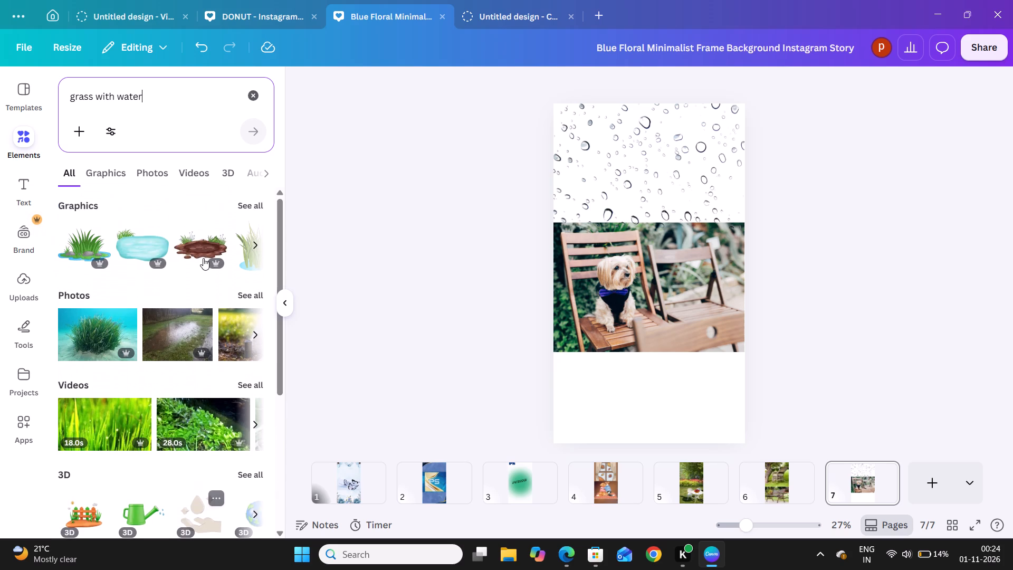
scroll(205, 258, "down", 1)
scroll(194, 269, "up", 2)
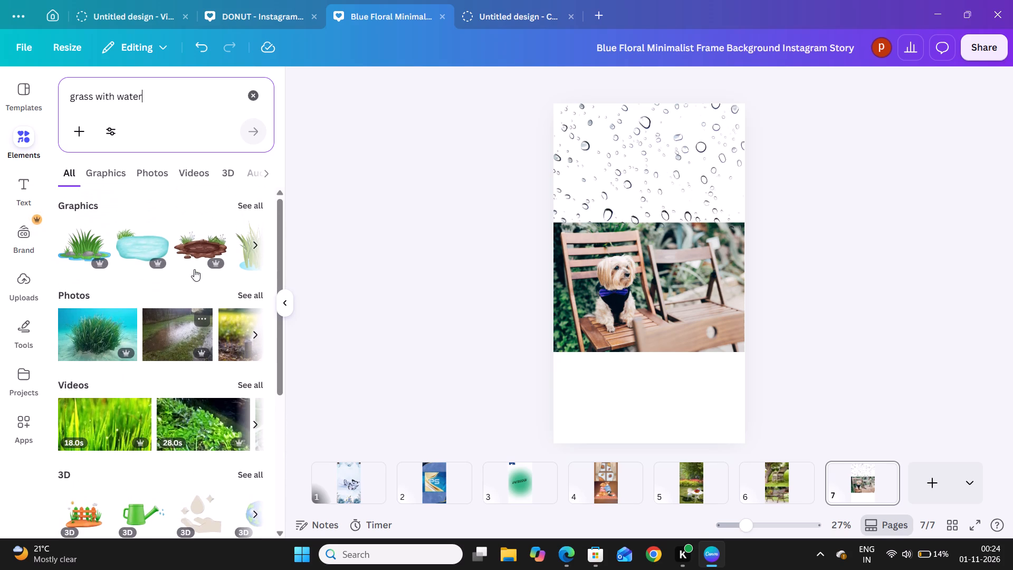
left_click(256, 296)
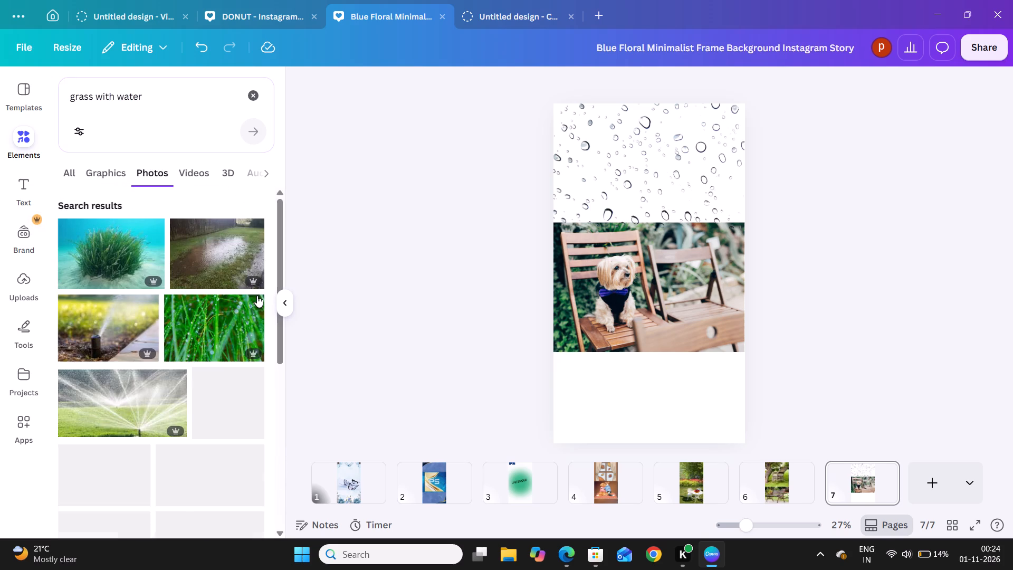
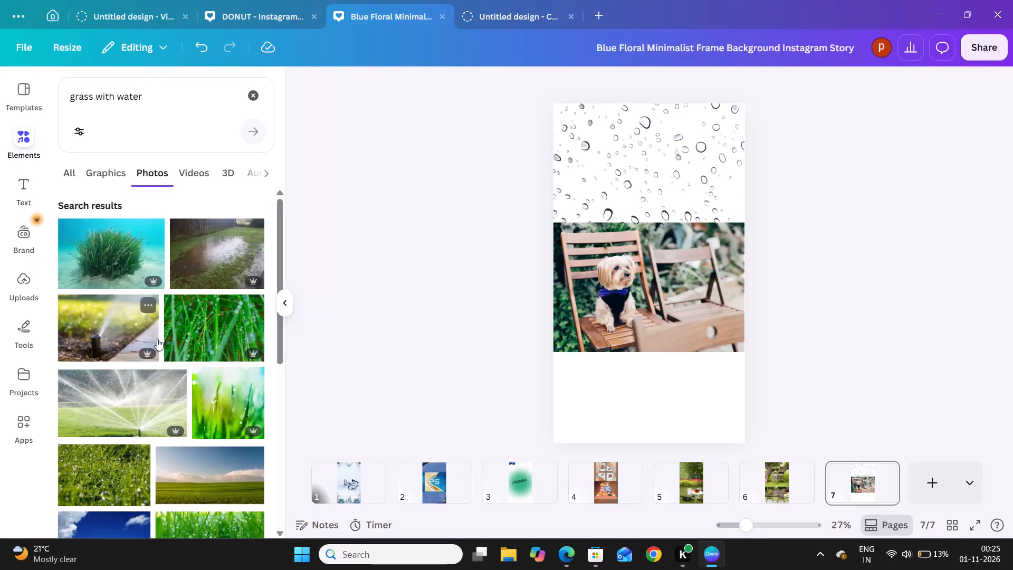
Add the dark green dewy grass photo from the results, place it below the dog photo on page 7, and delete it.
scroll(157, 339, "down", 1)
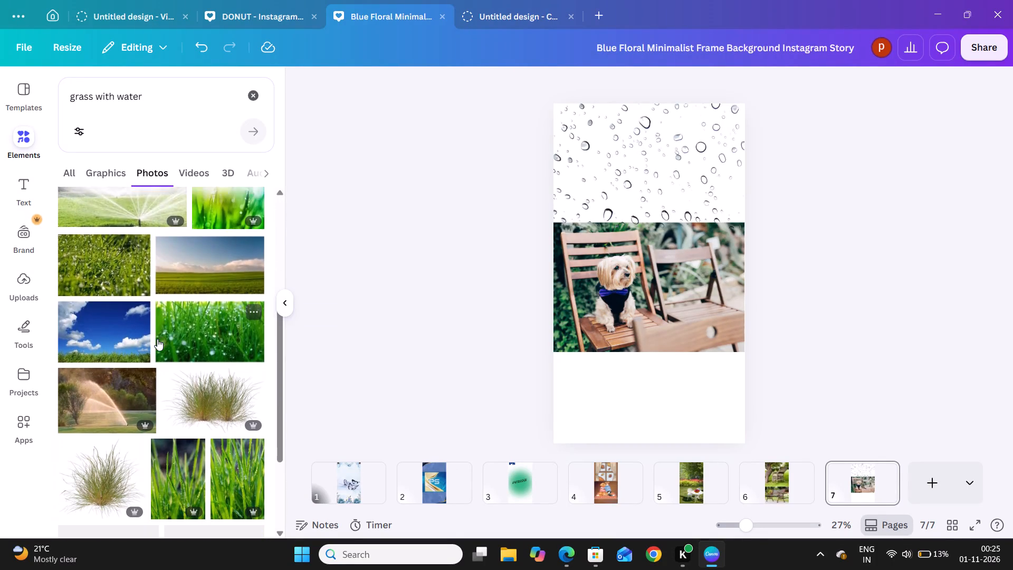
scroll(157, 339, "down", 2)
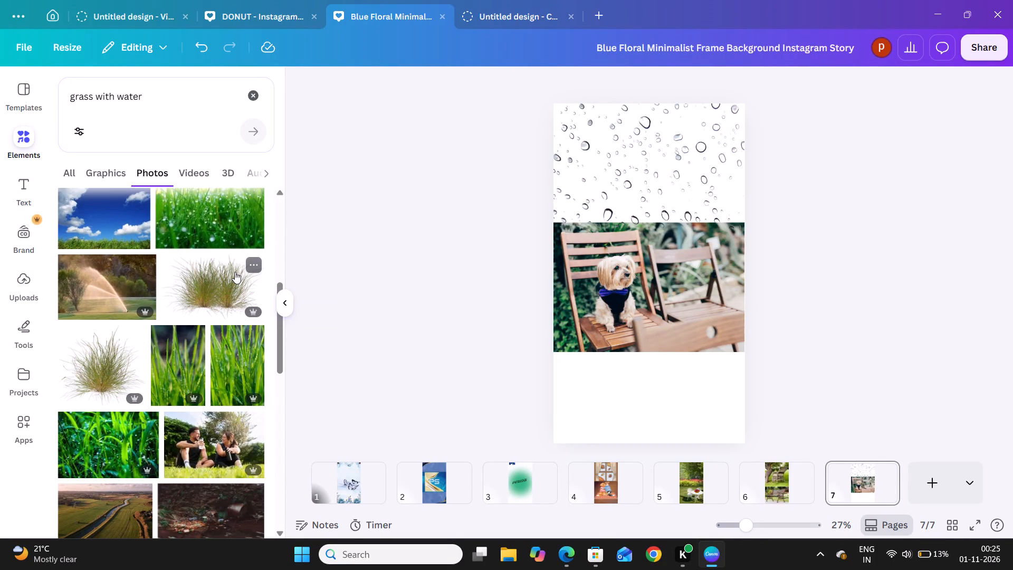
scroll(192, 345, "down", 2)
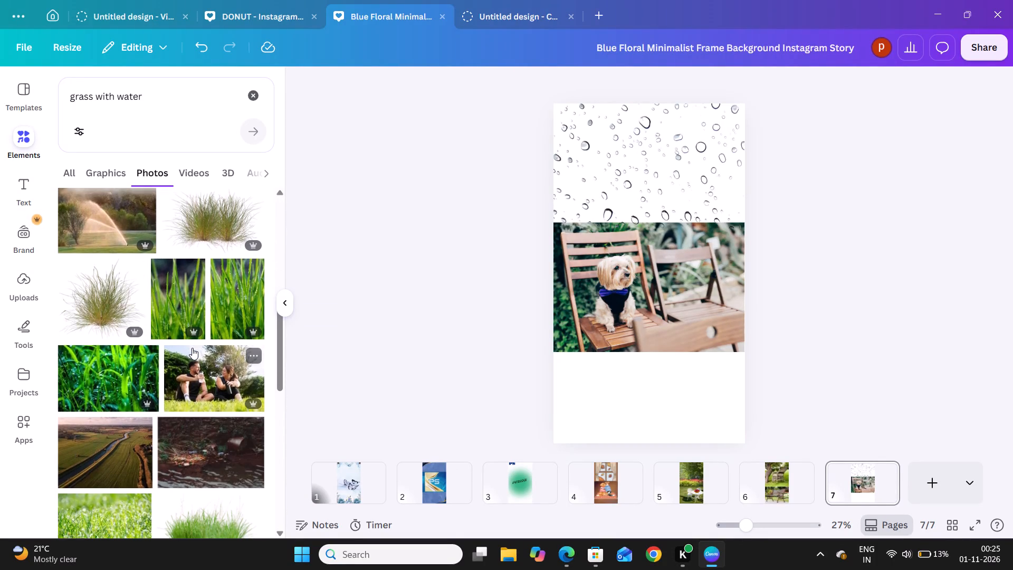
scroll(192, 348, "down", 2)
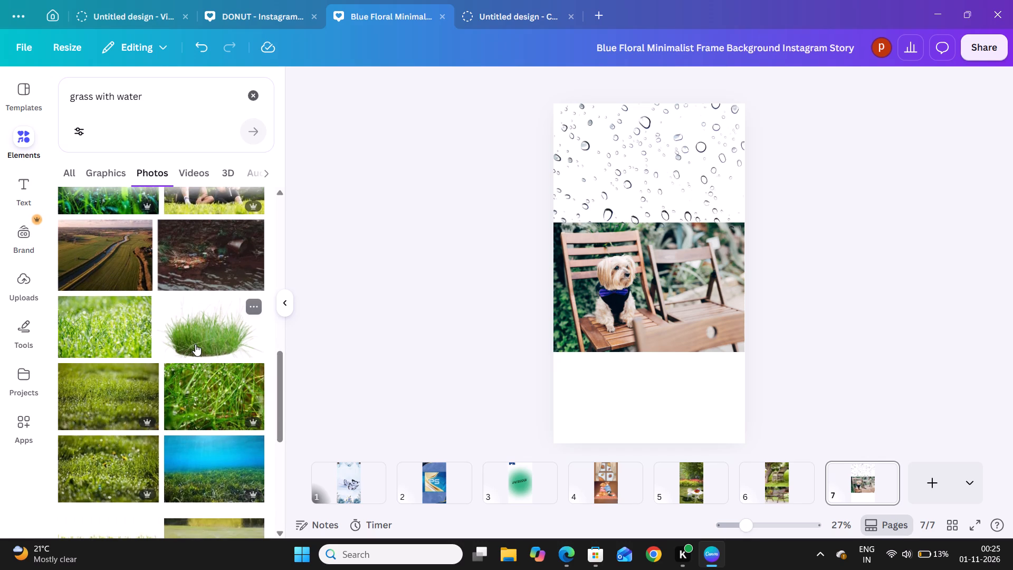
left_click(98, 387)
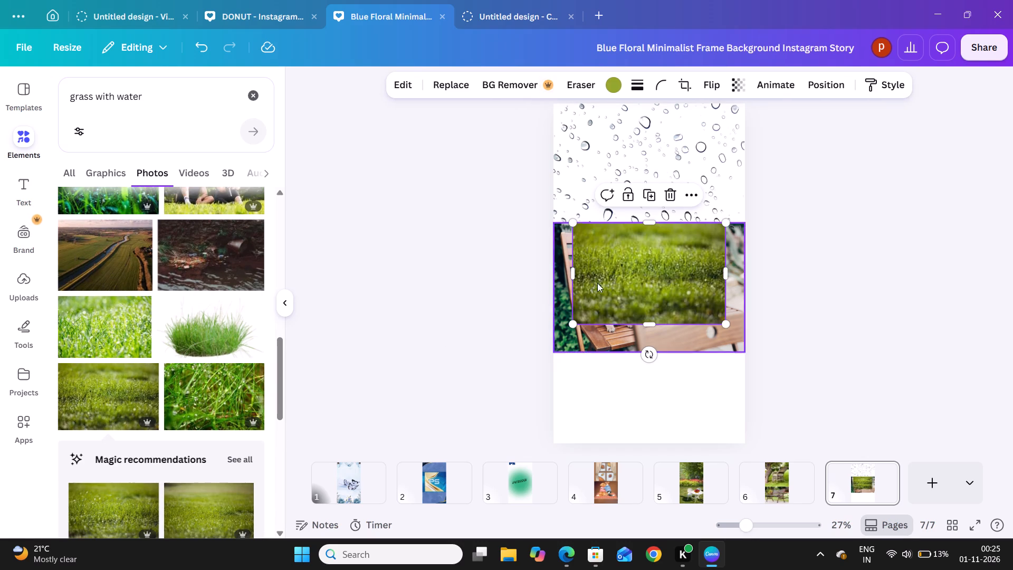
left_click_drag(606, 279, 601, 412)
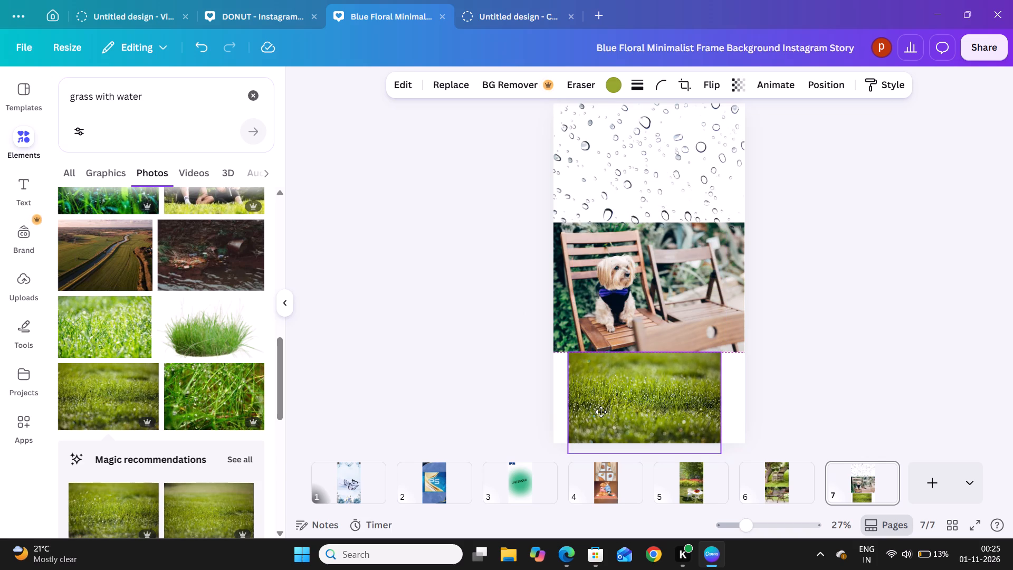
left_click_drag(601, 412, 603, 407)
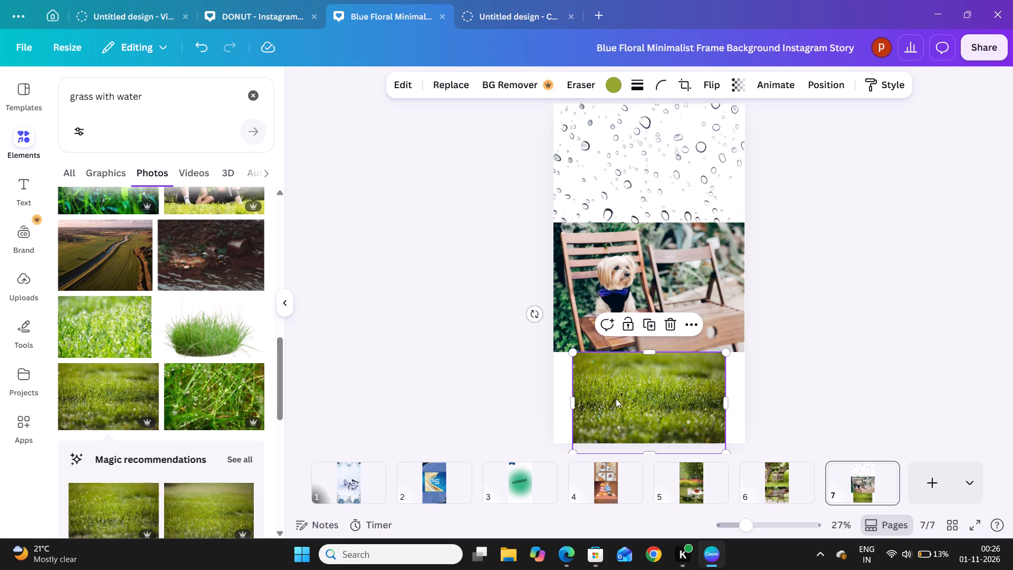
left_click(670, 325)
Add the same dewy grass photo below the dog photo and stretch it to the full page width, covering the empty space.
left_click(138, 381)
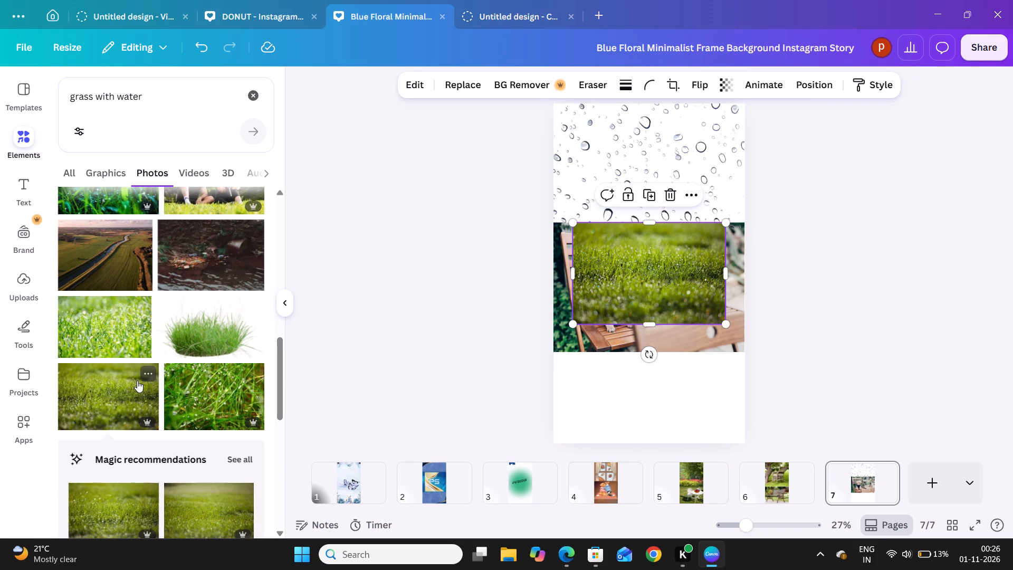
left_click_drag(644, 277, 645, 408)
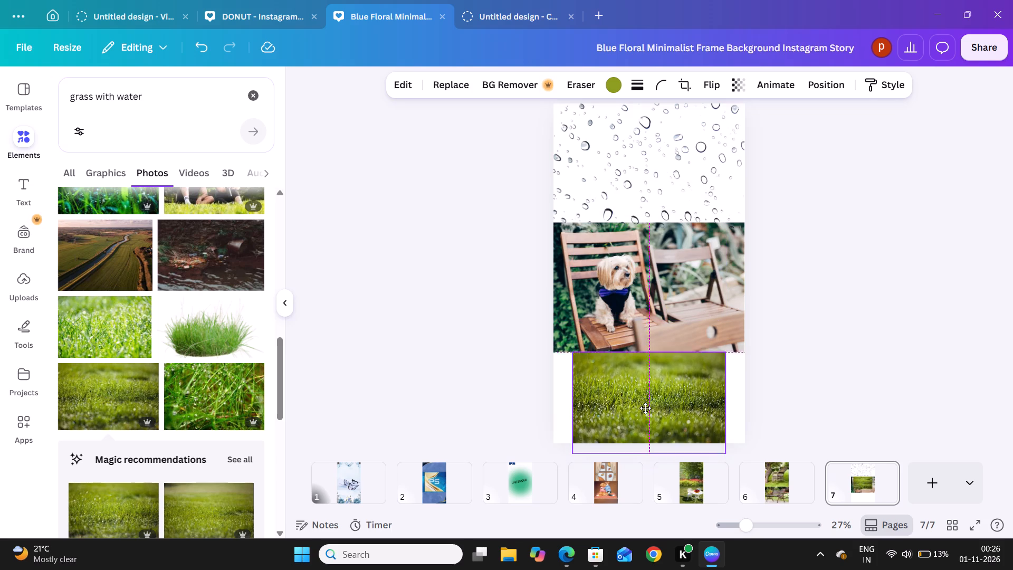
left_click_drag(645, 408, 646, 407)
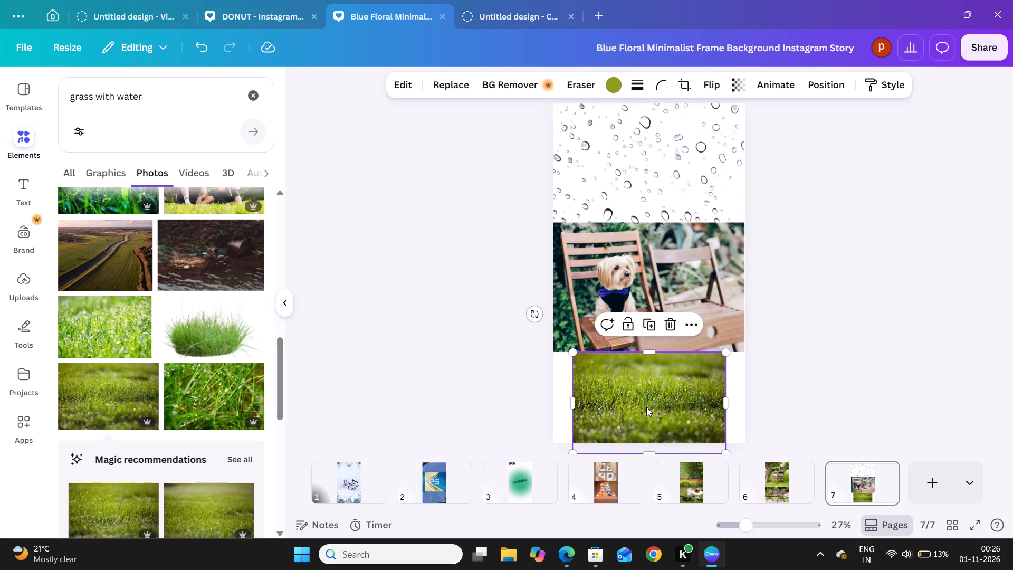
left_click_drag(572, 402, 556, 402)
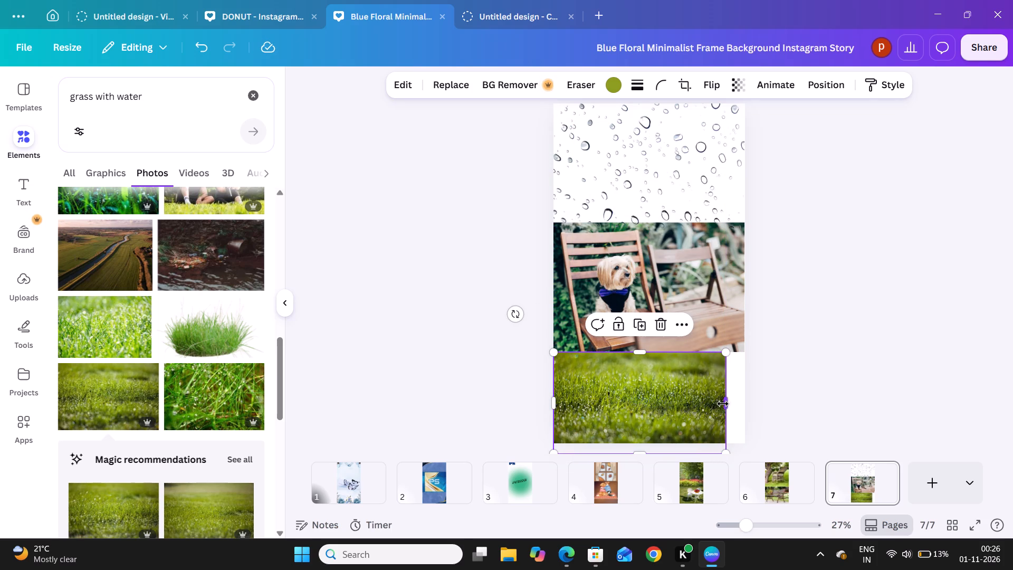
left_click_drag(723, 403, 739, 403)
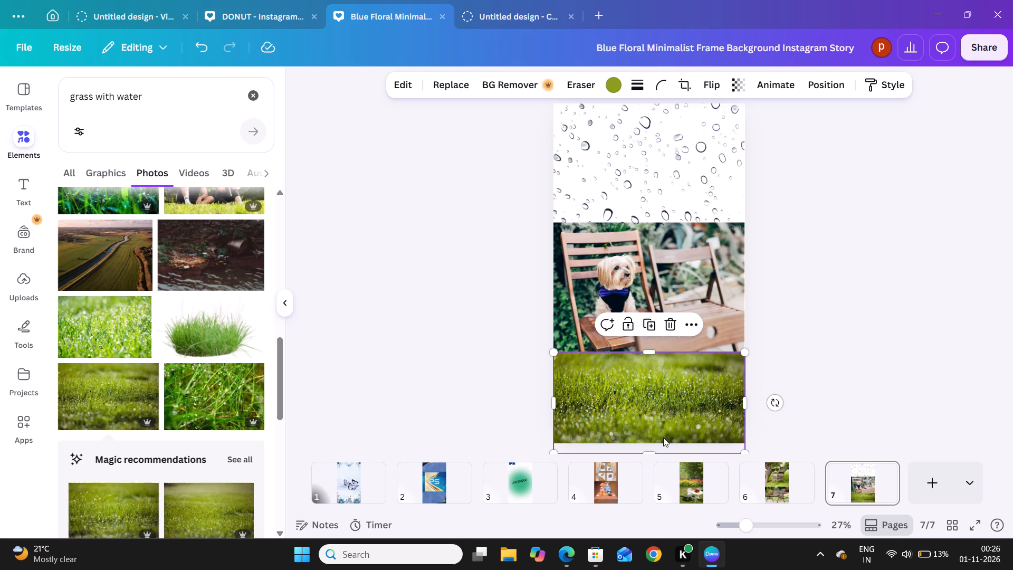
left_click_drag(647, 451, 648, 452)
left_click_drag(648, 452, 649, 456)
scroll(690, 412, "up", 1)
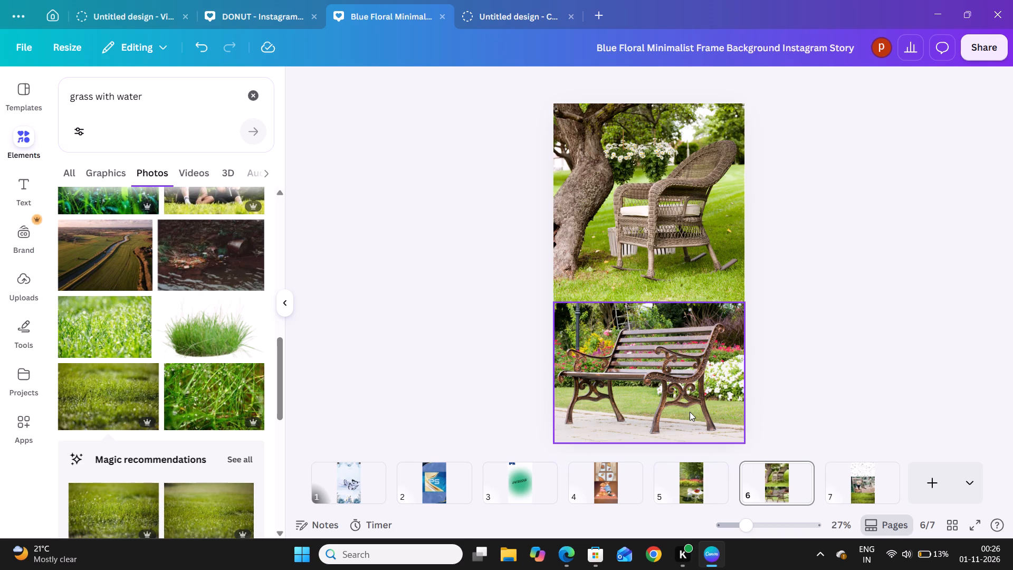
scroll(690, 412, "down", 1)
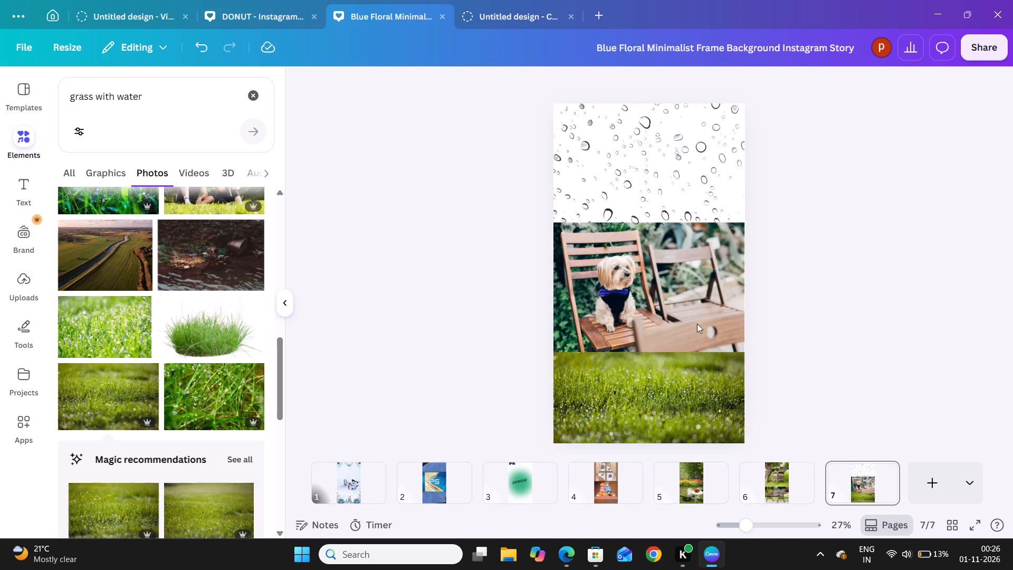
Trim the dog photo's bottom edge to a height of about 725 and adjust the grass photo's top edge to meet it.
left_click(655, 351)
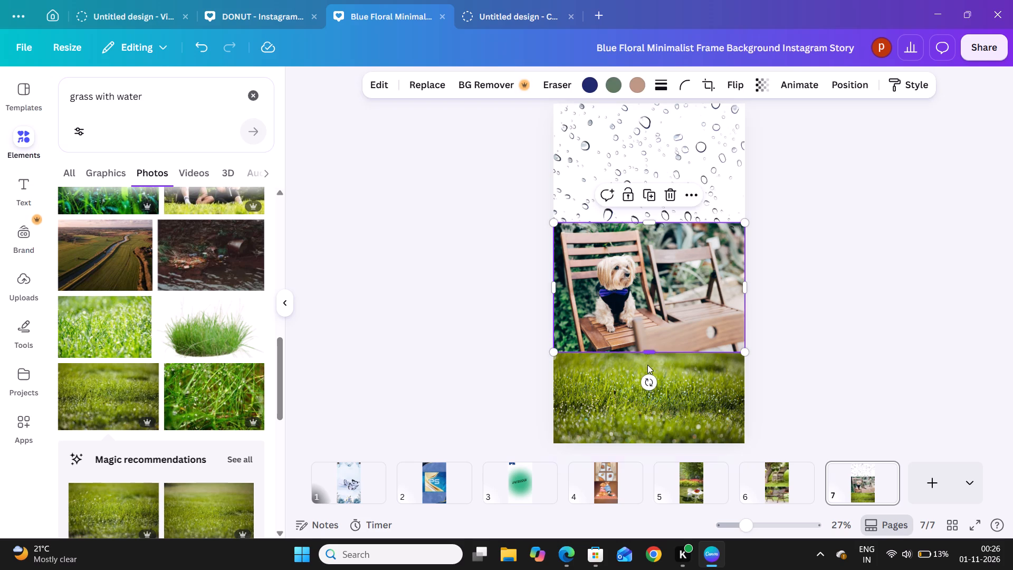
left_click(645, 369)
left_click(649, 353)
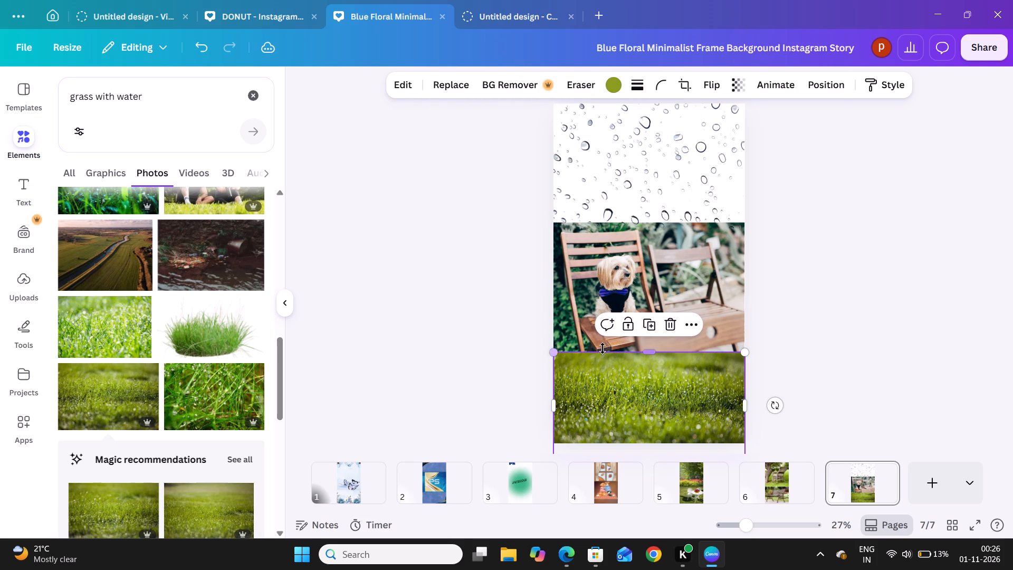
left_click_drag(648, 354, 653, 382)
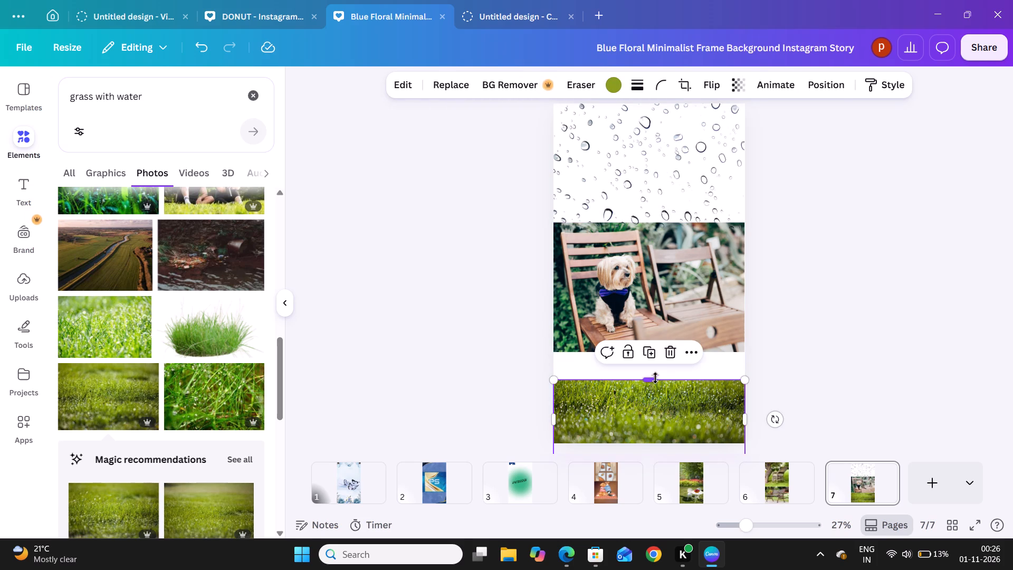
left_click(667, 328)
left_click_drag(648, 351, 647, 360)
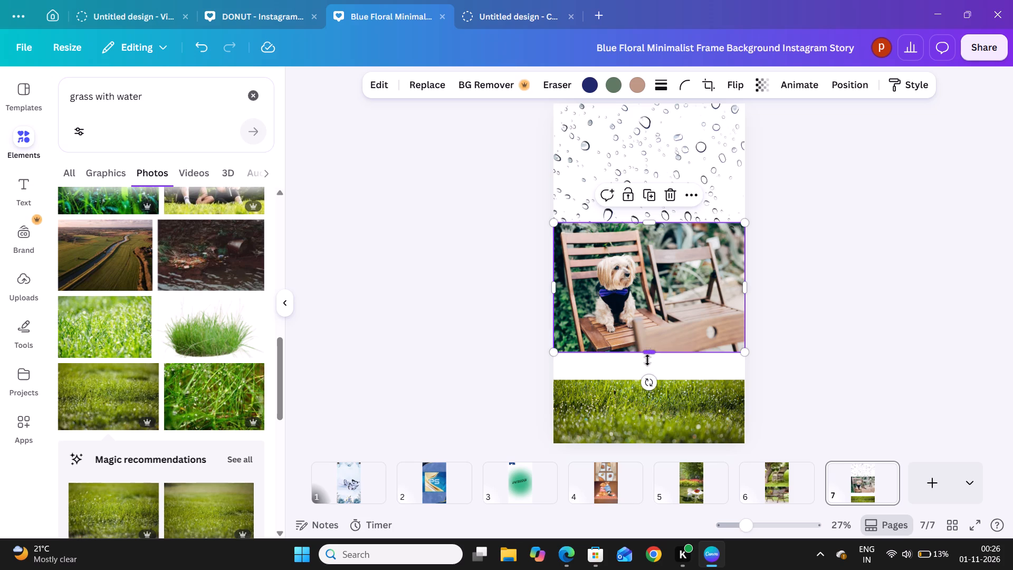
left_click_drag(647, 360, 651, 353)
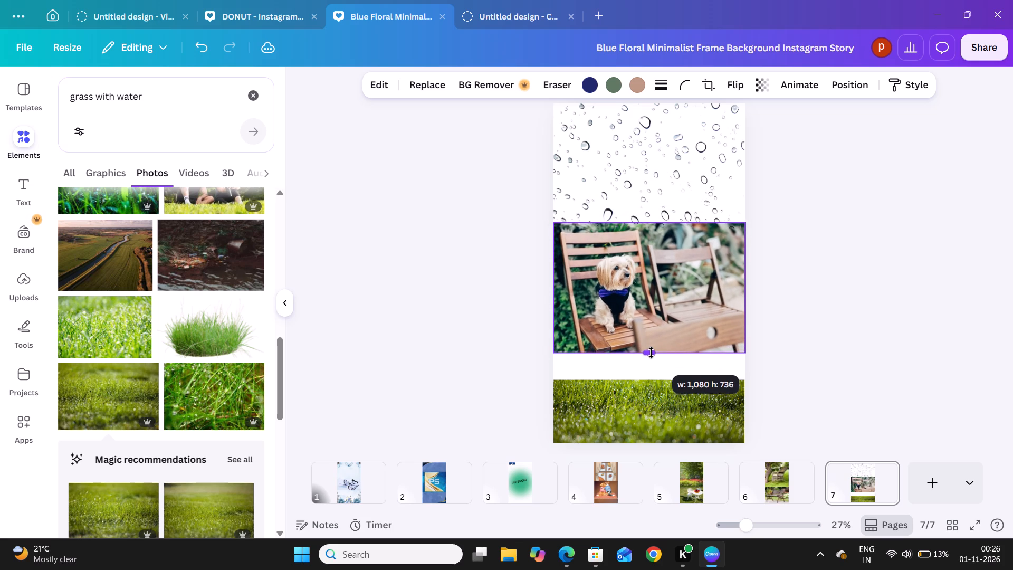
left_click_drag(651, 353, 654, 350)
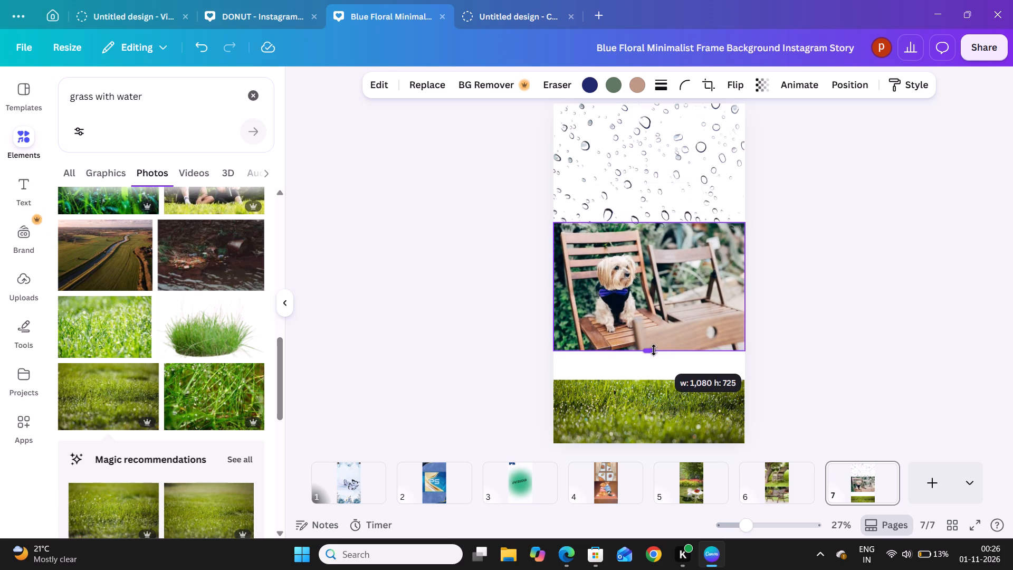
left_click(664, 398)
left_click_drag(653, 381, 655, 354)
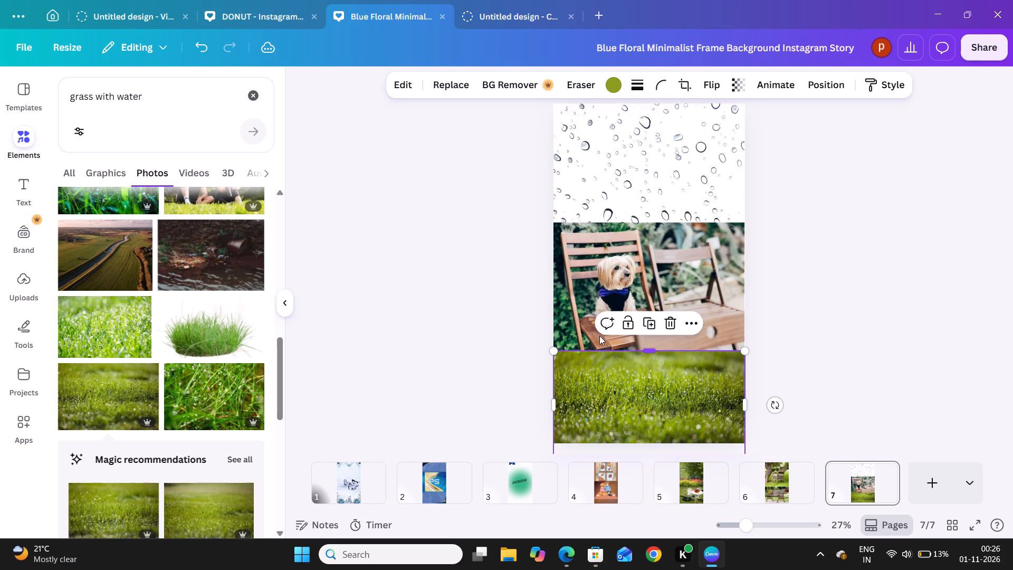
left_click(466, 340)
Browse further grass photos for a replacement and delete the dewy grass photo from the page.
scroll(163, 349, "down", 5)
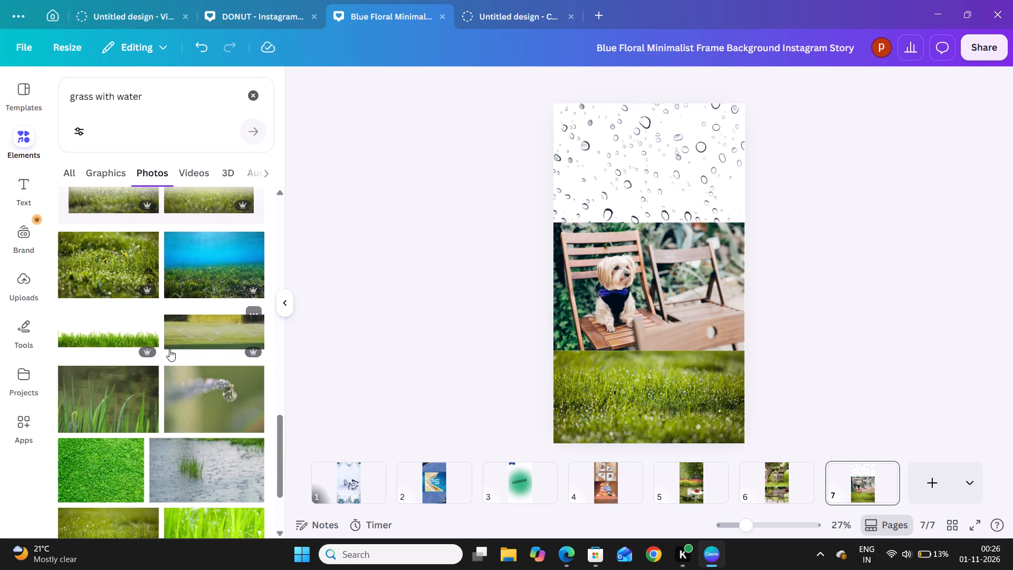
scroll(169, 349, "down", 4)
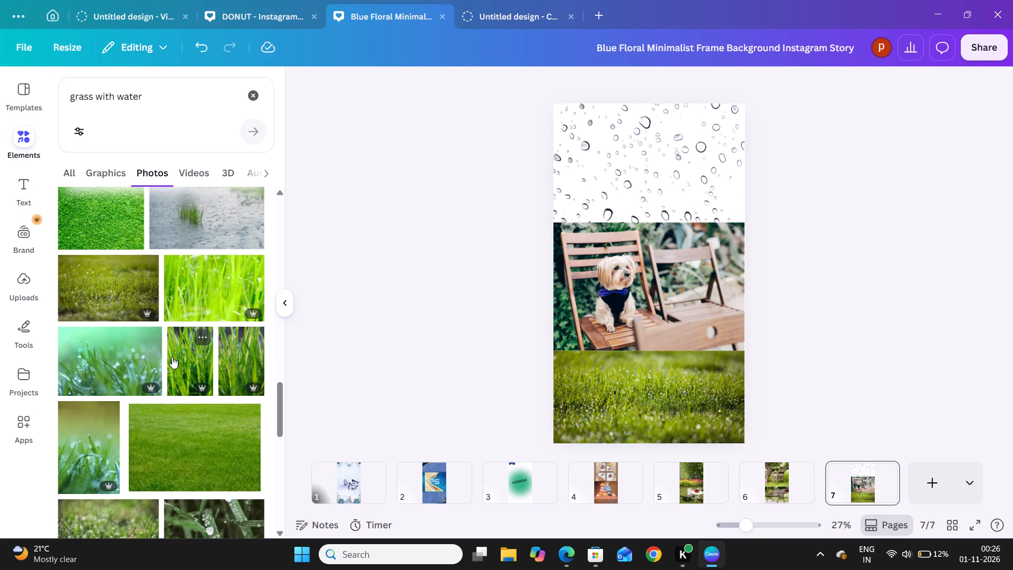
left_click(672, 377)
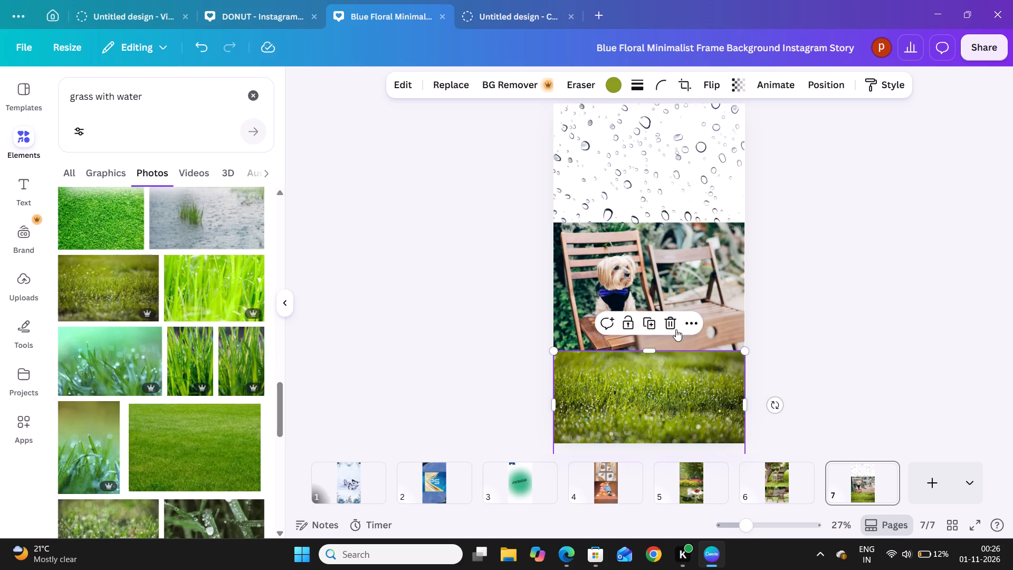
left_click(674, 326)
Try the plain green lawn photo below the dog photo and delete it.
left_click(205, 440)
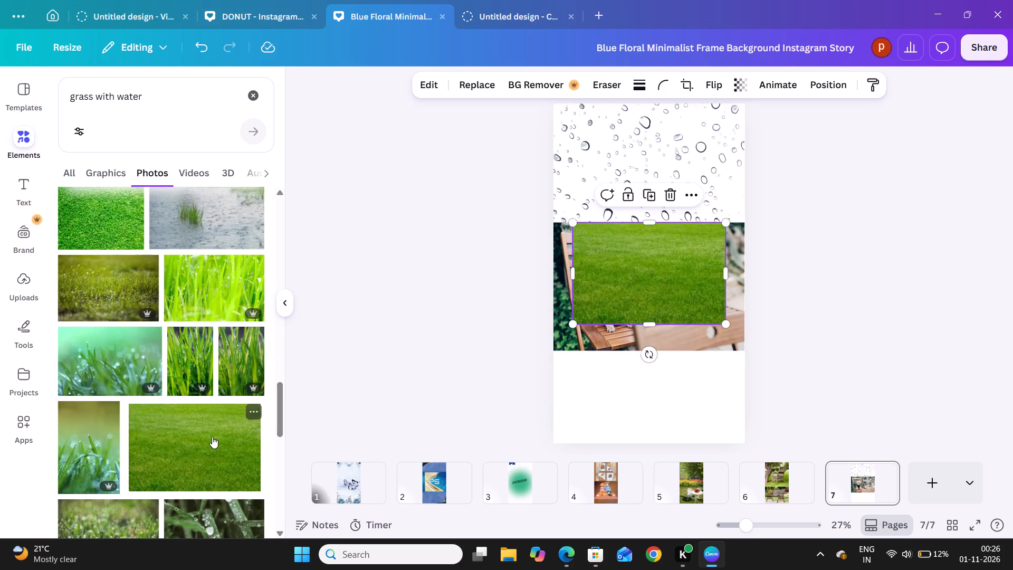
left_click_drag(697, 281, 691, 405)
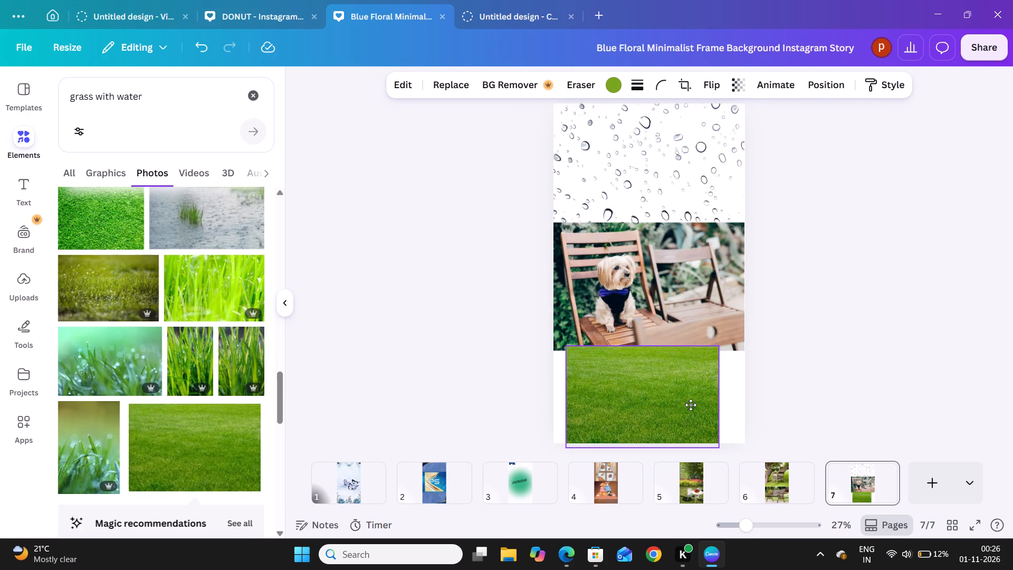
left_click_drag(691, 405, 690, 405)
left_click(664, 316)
Add the close-up photo of dark grass blades with water droplets and place it at the page's bottom edge, below the dog photo.
scroll(199, 333, "down", 4)
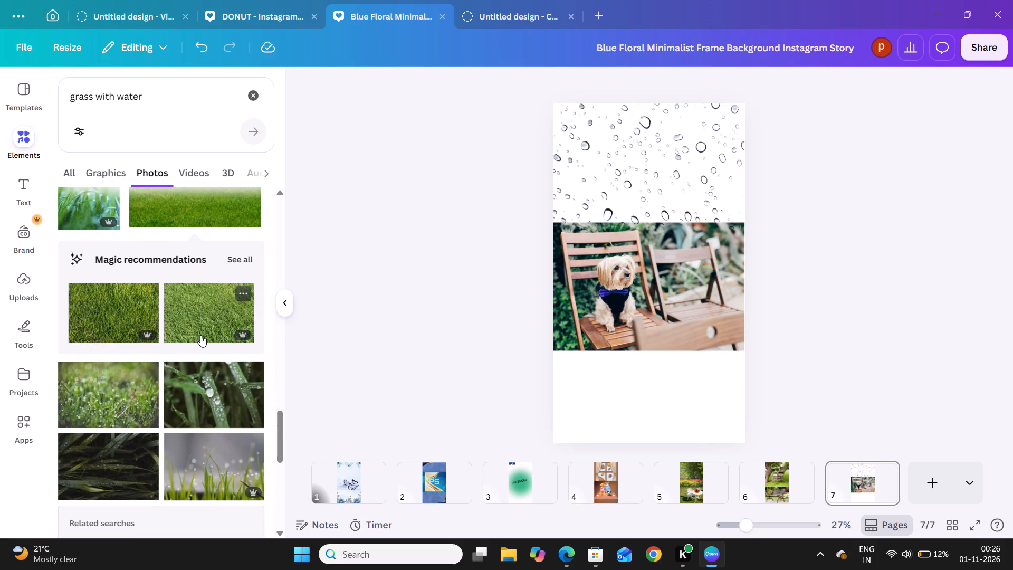
scroll(205, 337, "down", 1)
left_click(210, 340)
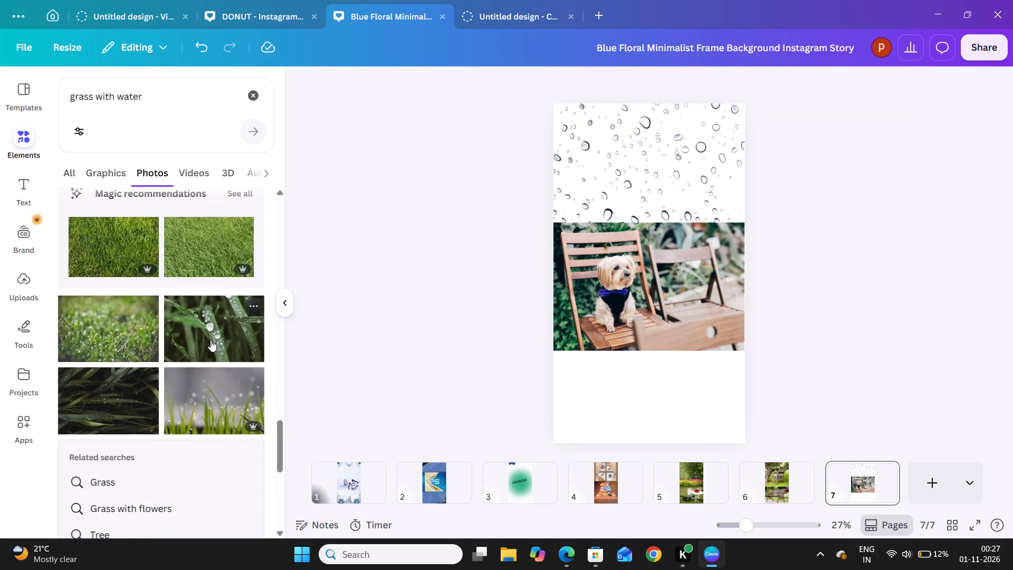
left_click_drag(613, 292, 607, 414)
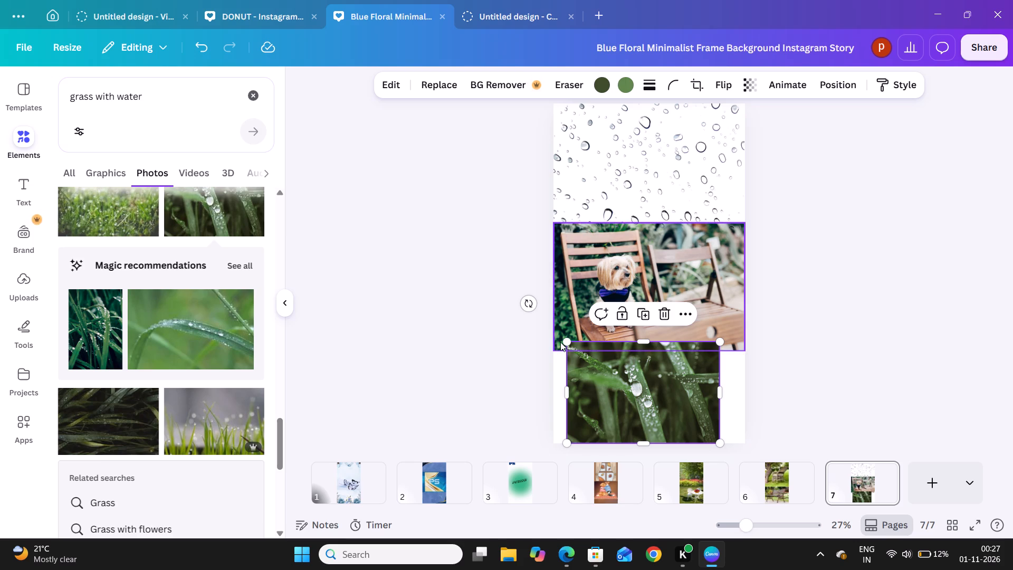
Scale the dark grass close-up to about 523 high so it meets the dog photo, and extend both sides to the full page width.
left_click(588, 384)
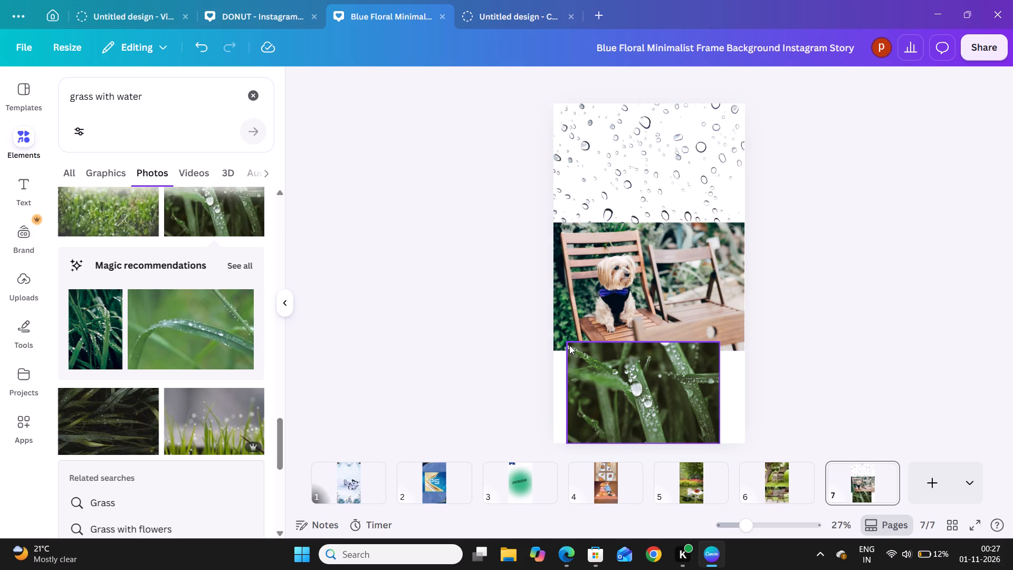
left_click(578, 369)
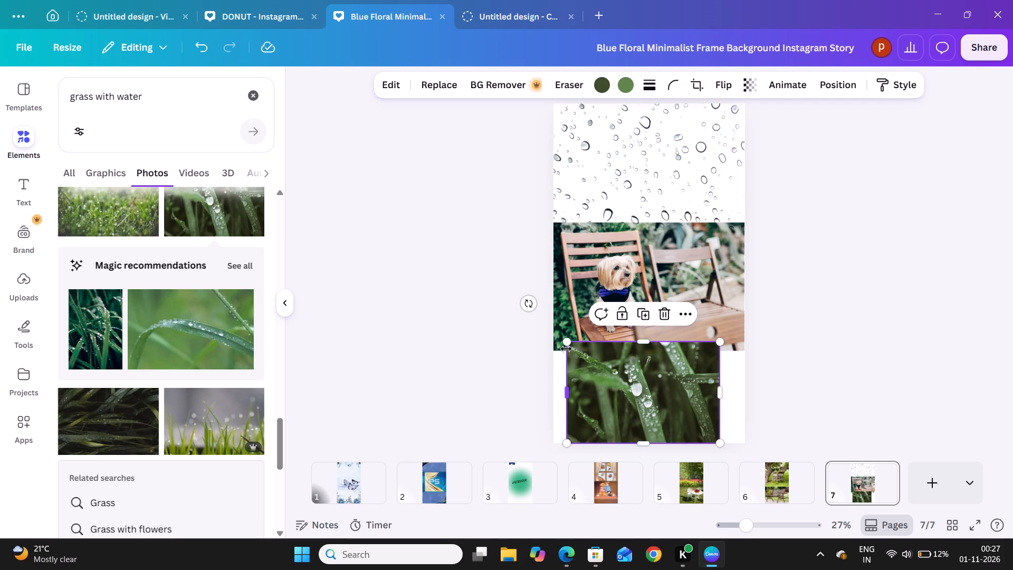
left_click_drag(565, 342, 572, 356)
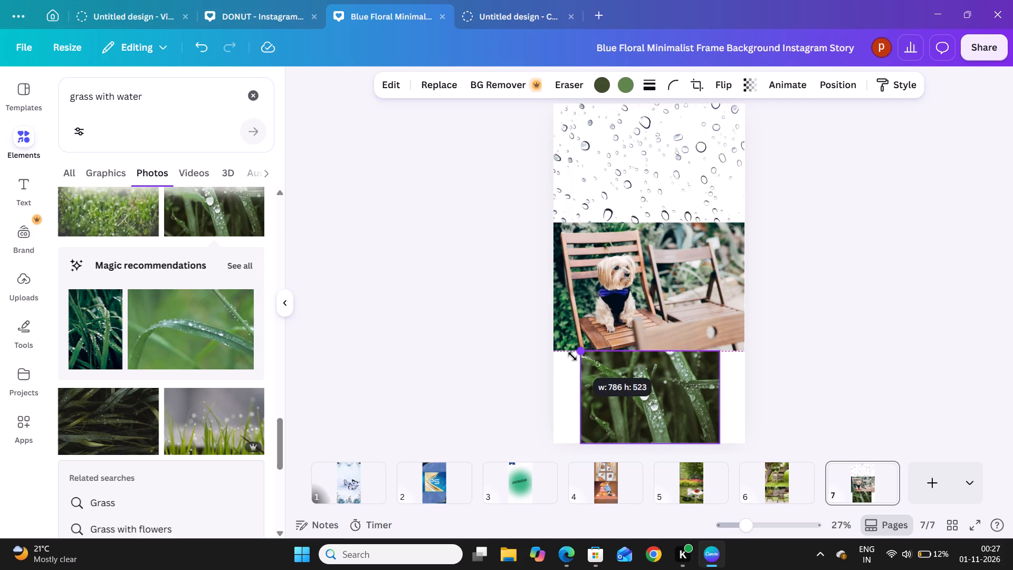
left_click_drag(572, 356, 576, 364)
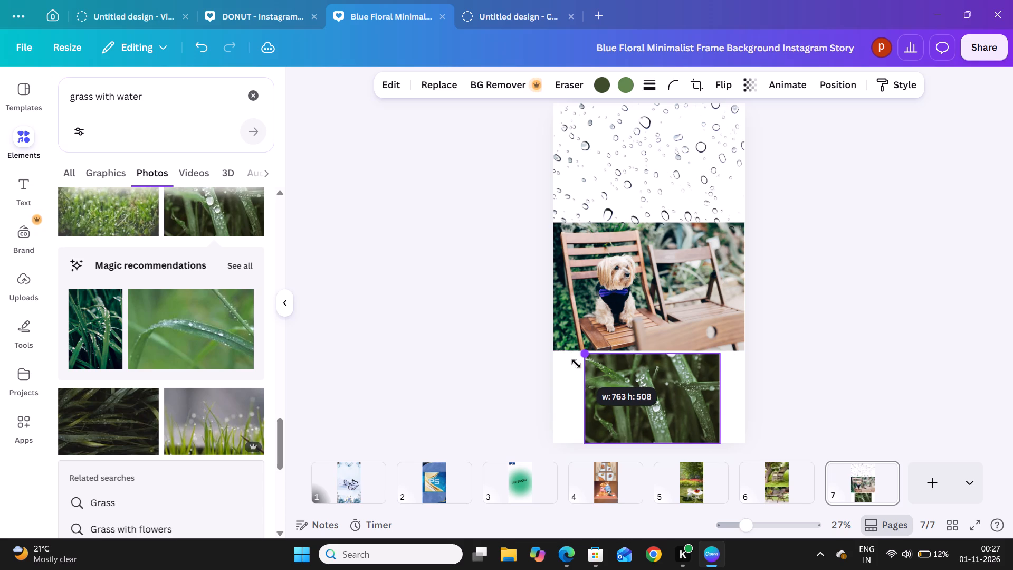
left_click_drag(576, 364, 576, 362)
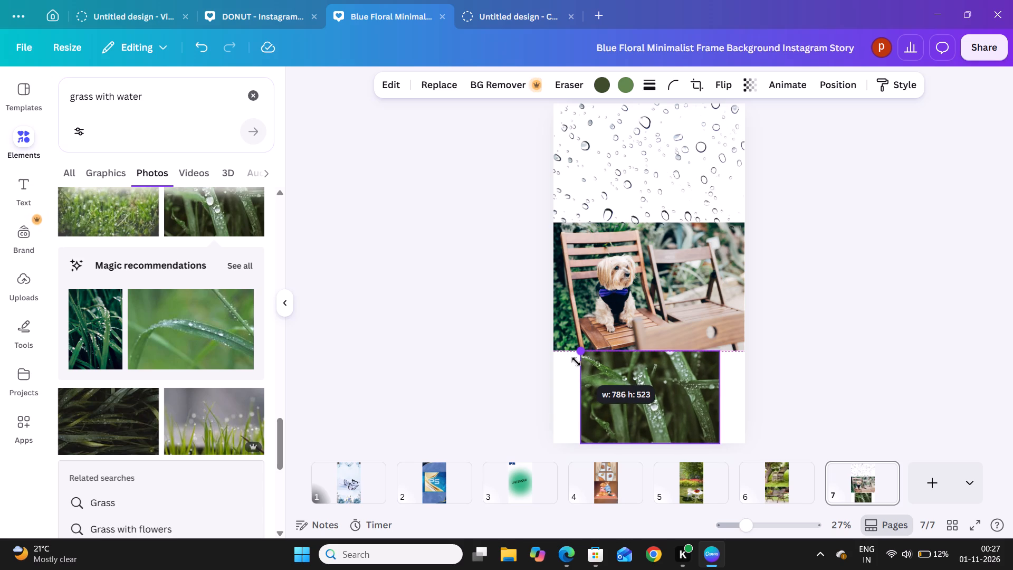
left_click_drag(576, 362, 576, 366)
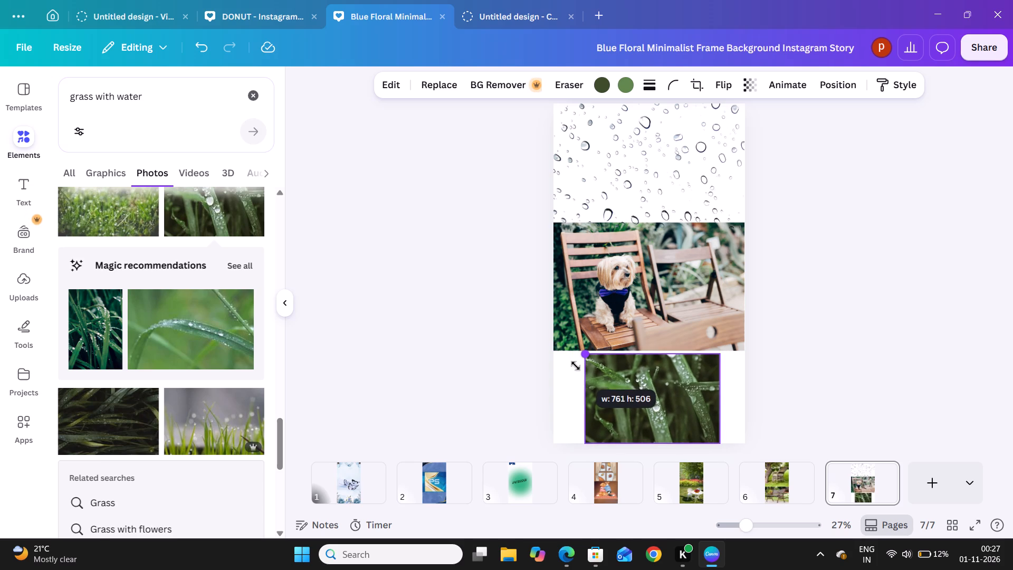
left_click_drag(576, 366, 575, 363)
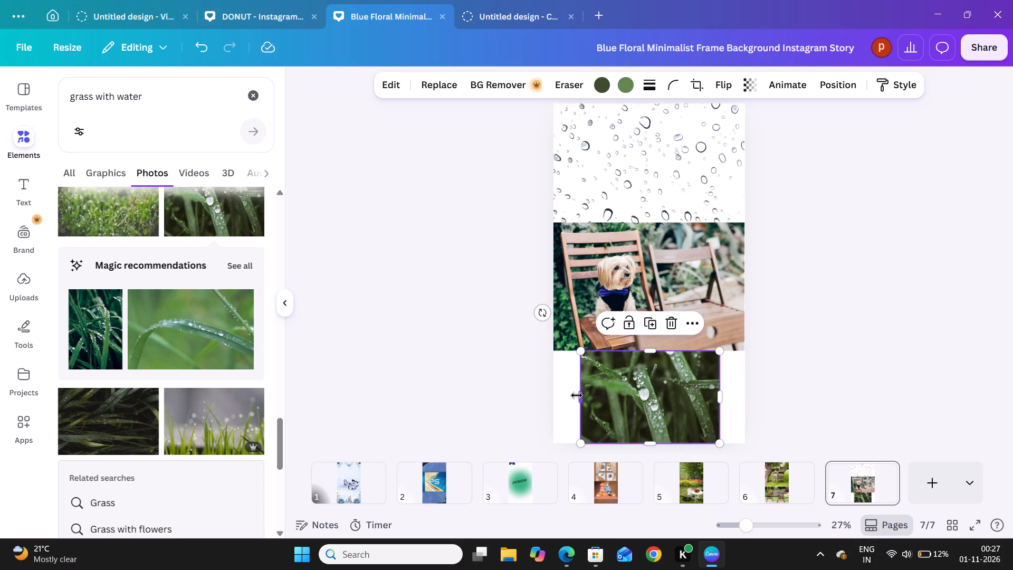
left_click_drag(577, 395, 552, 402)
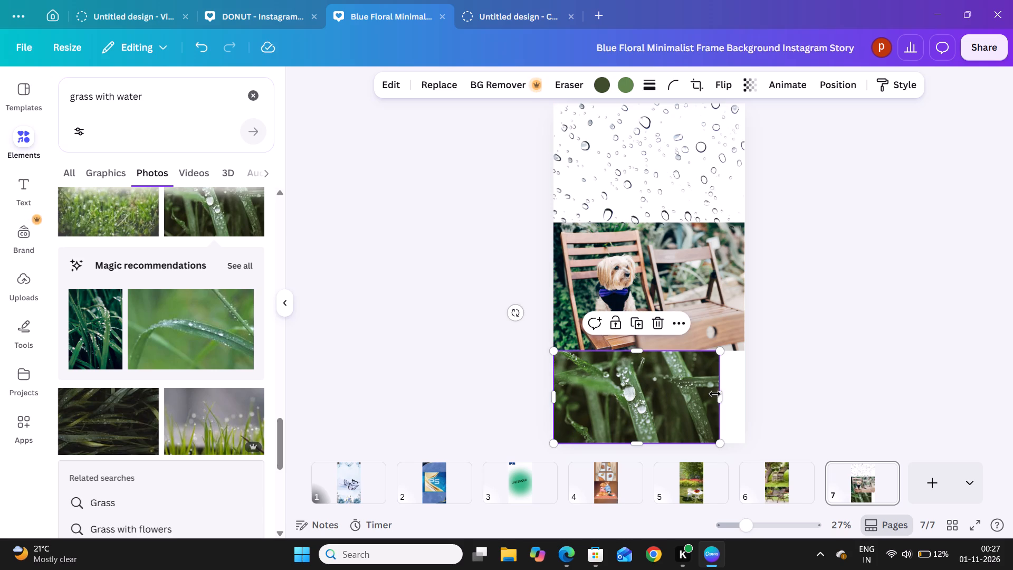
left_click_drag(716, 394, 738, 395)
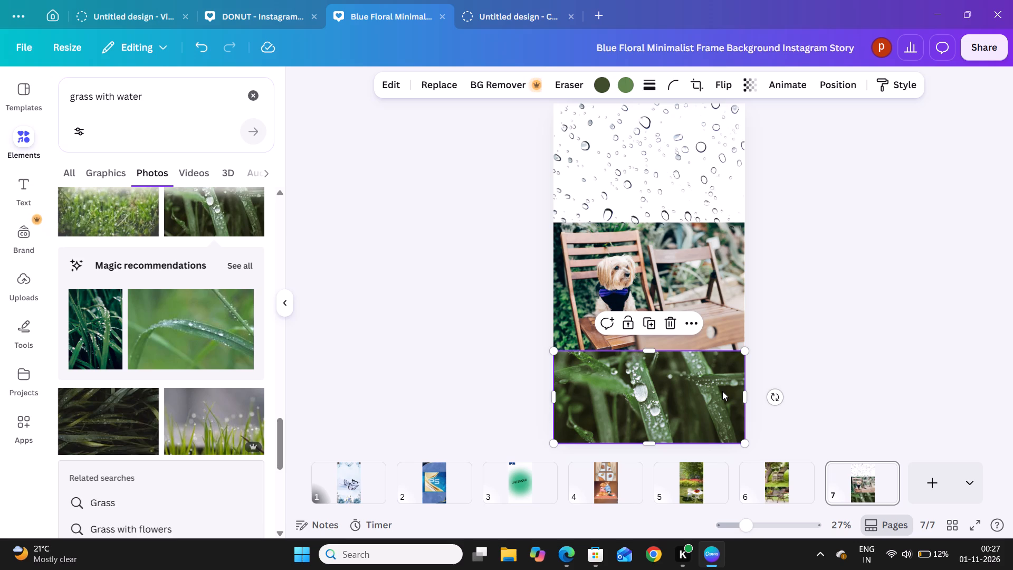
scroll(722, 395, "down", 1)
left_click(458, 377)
Browse further grass photos for a replacement and delete the dark grass close-up from the page.
scroll(146, 328, "down", 2)
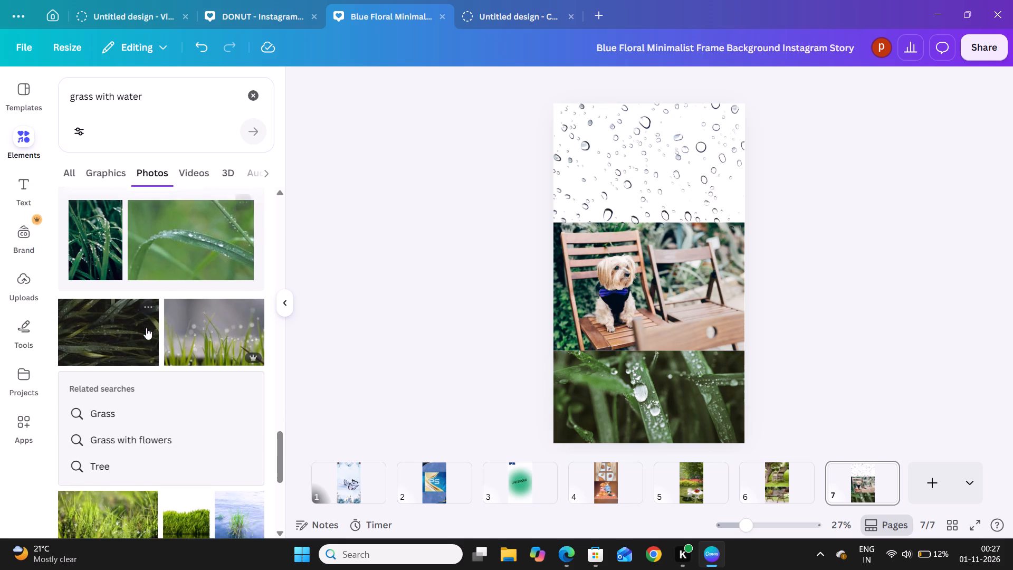
scroll(146, 328, "down", 4)
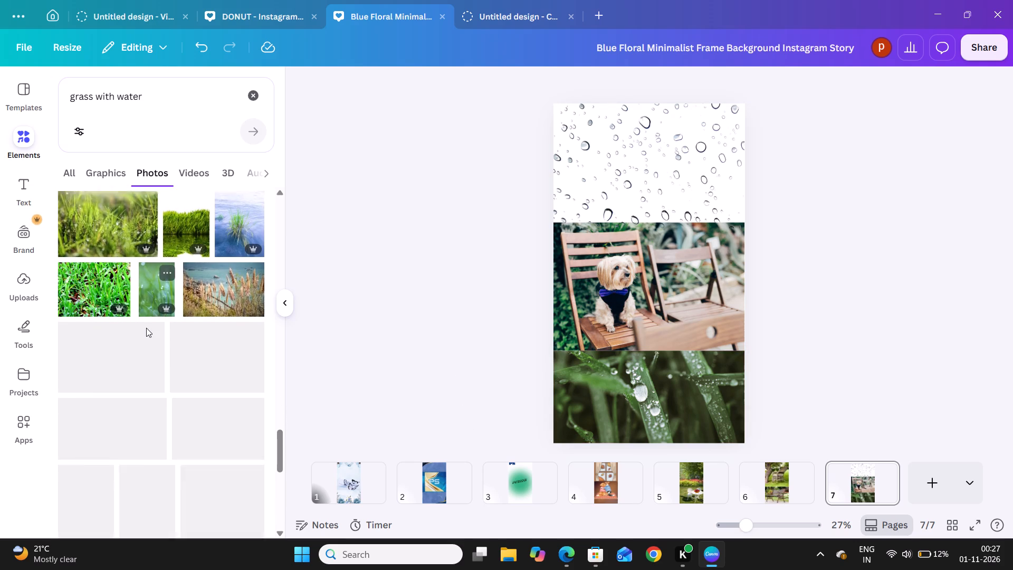
scroll(146, 328, "down", 1)
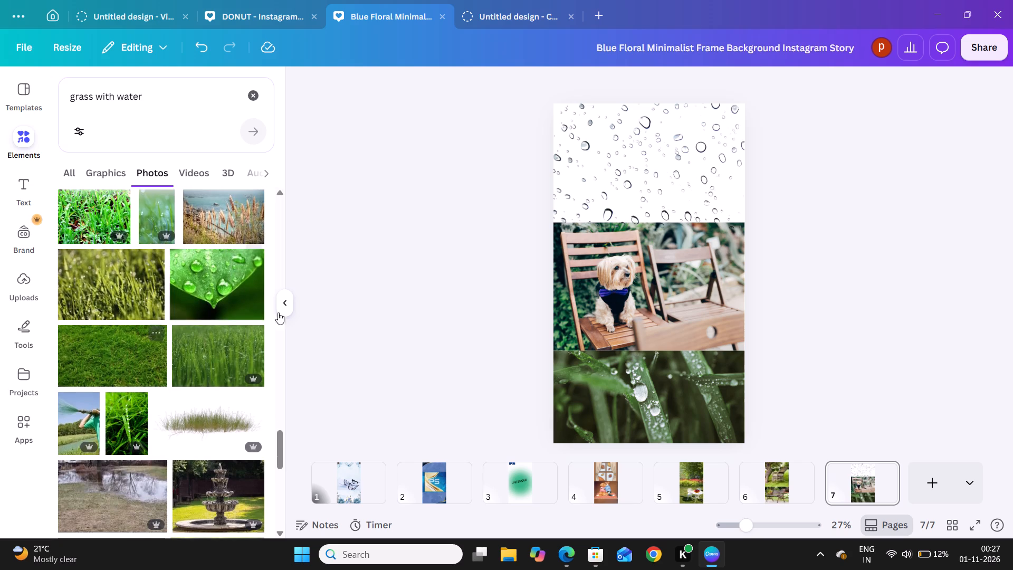
left_click(593, 388)
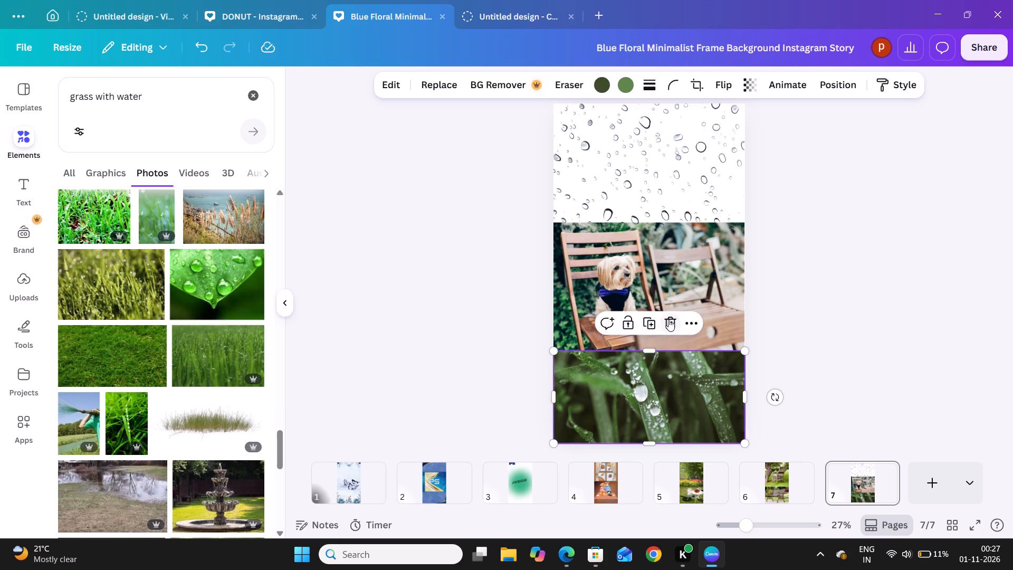
left_click(668, 319)
Add the plain green lawn photo directly below the dog photo and widen it to the full page width.
left_click(103, 371)
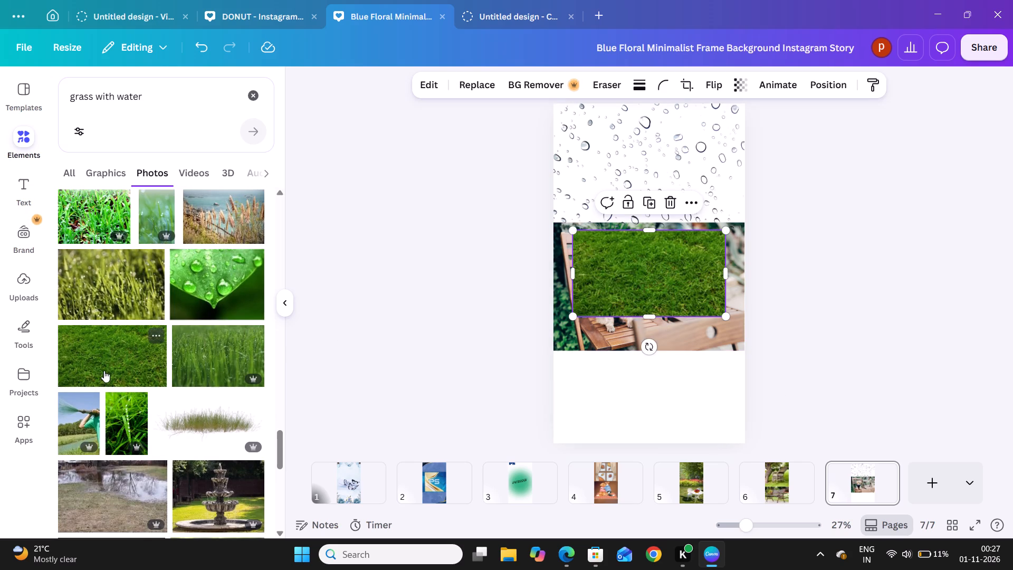
left_click_drag(658, 270, 654, 394)
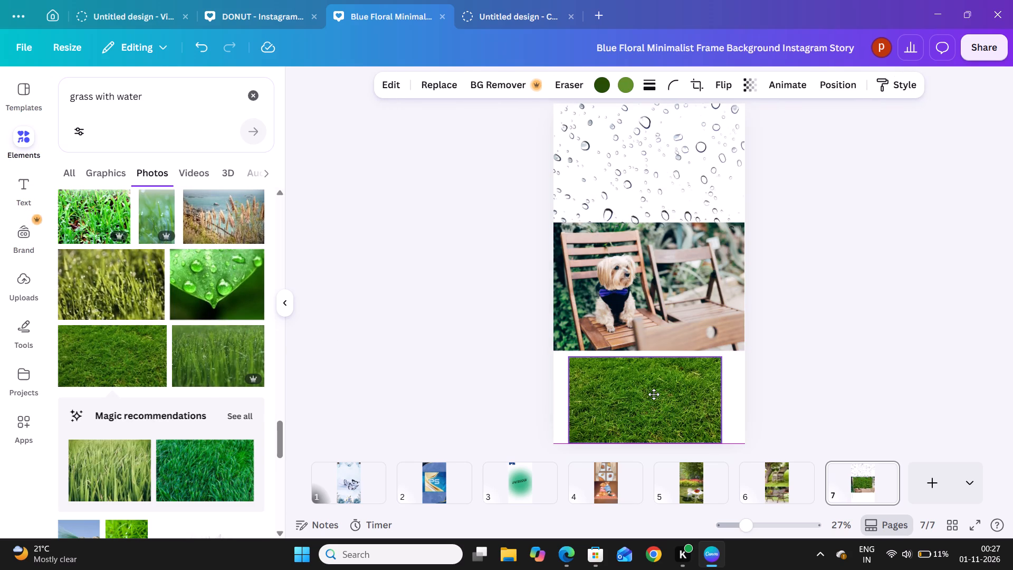
left_click_drag(654, 394, 655, 387)
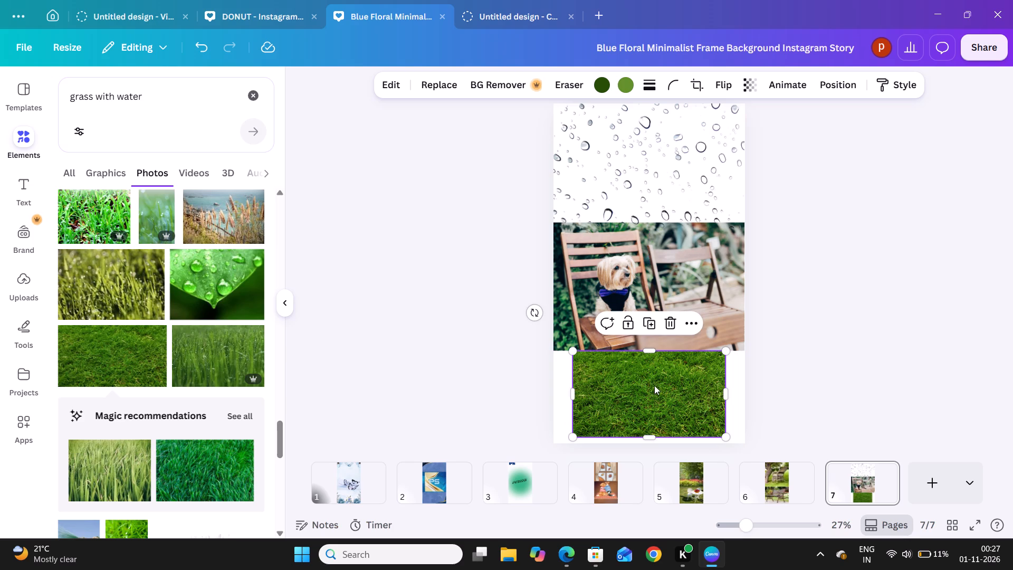
left_click_drag(572, 394, 555, 397)
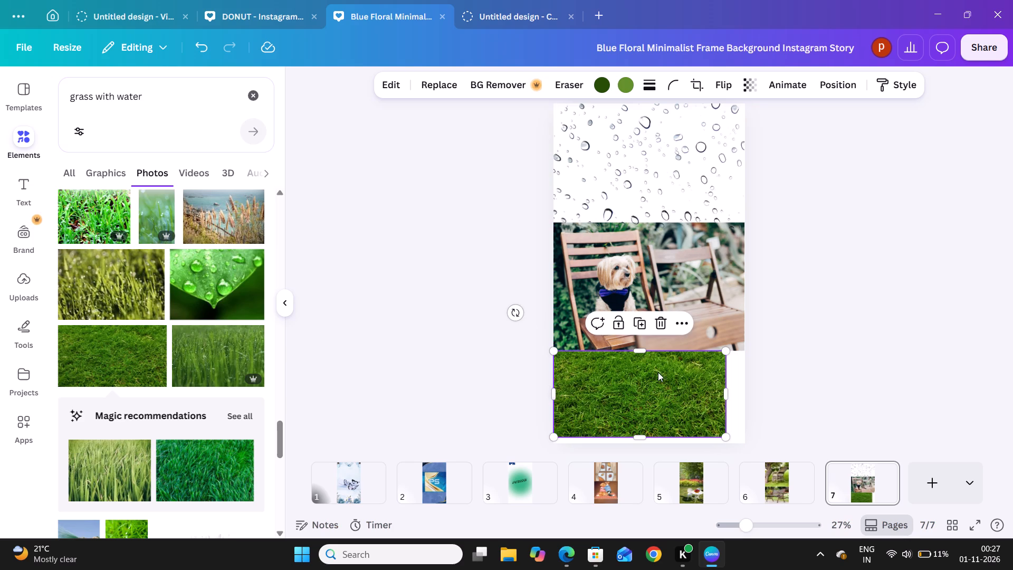
left_click_drag(725, 393, 735, 394)
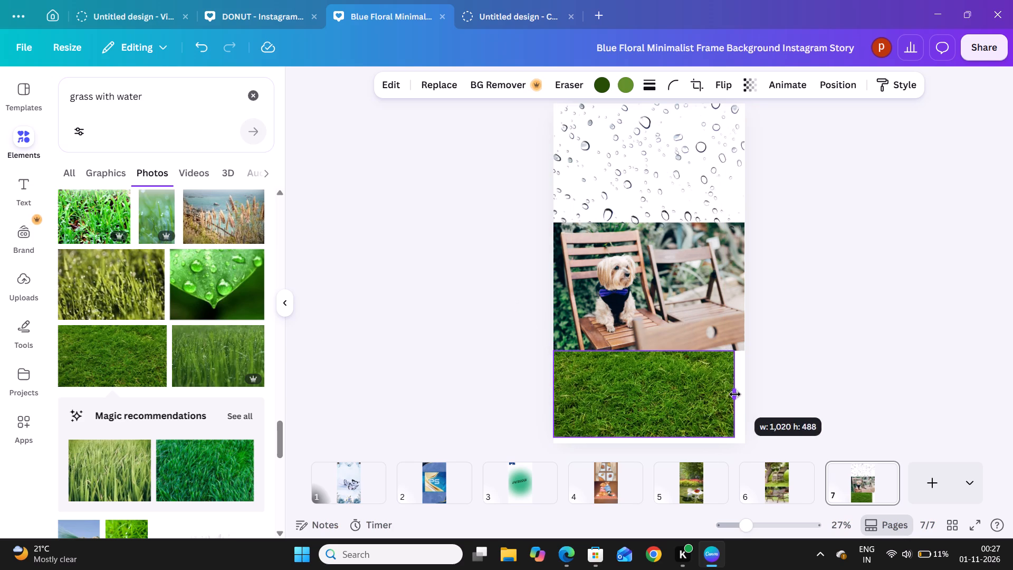
left_click_drag(735, 394, 742, 396)
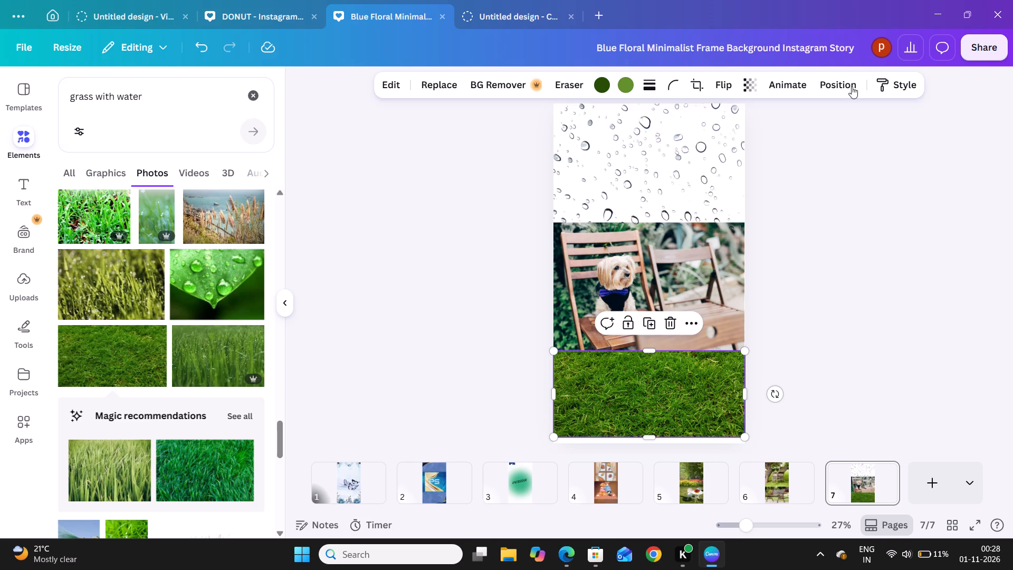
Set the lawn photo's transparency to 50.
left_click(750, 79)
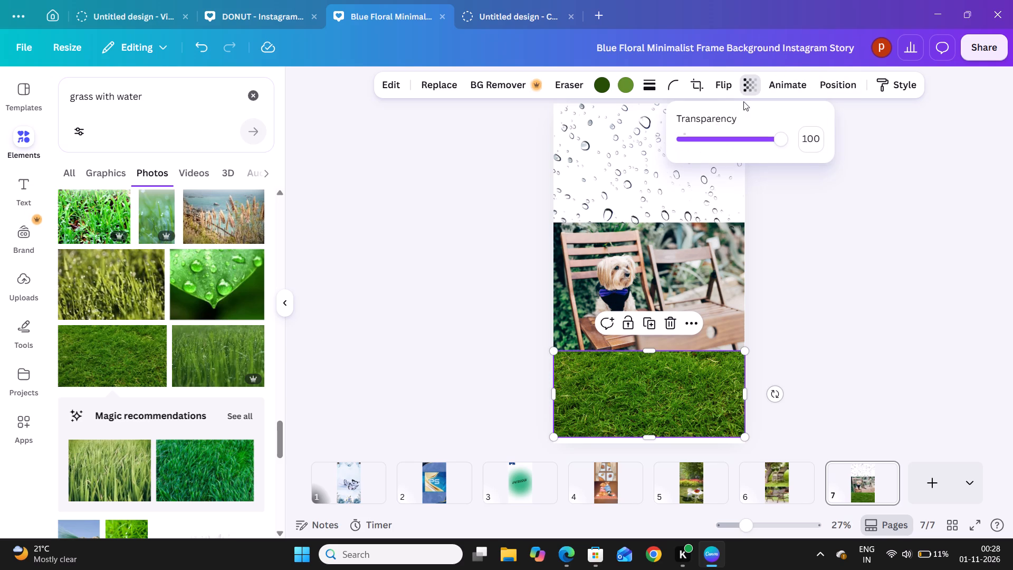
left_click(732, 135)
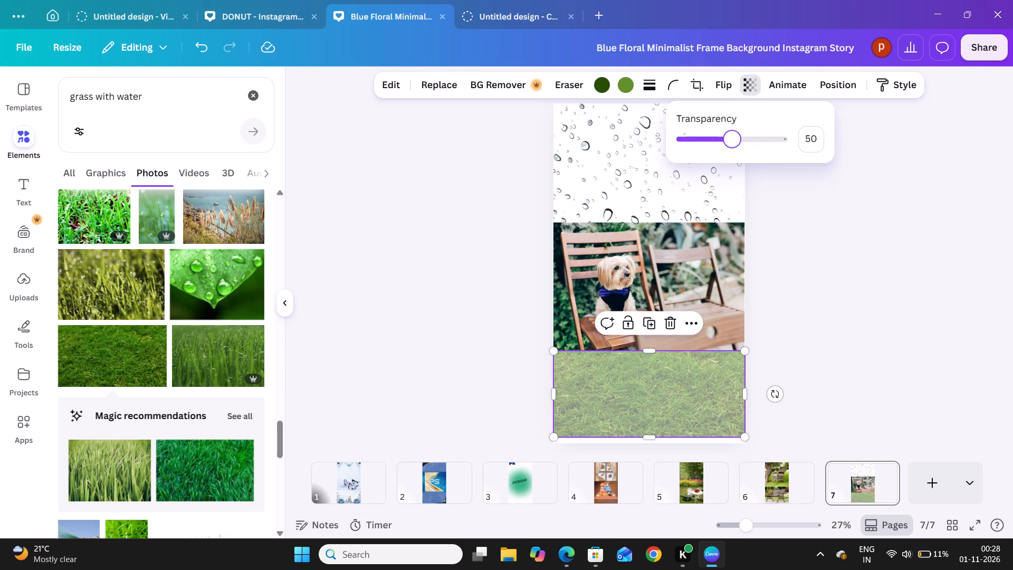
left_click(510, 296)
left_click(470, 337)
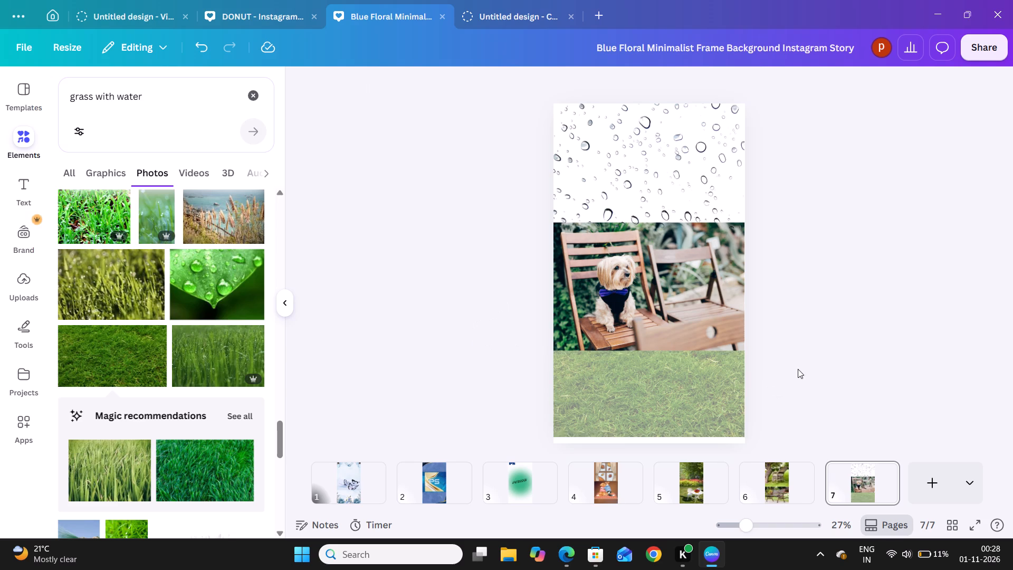
Set the lawn photo's transparency to 74.
left_click(678, 394)
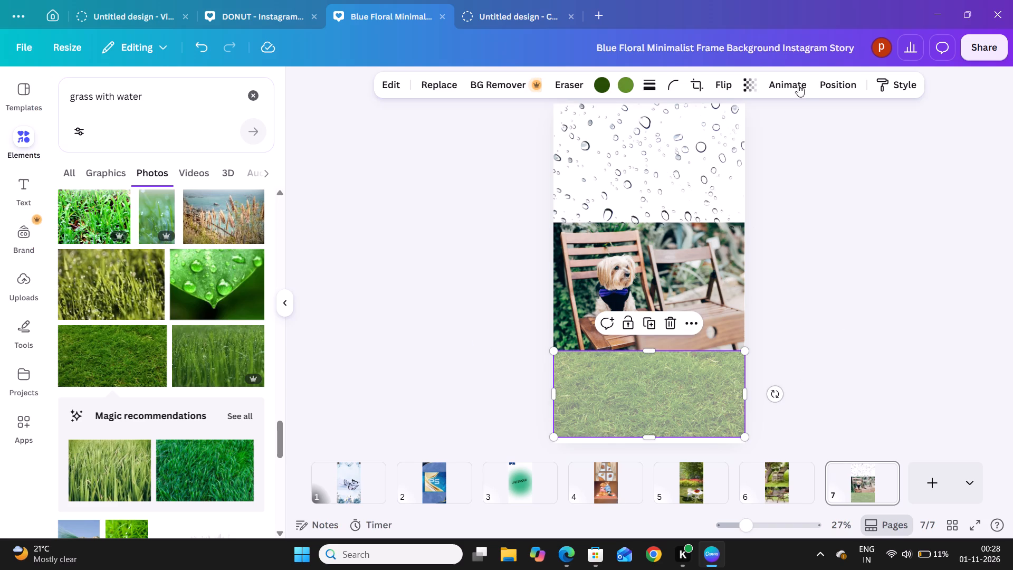
left_click(754, 85)
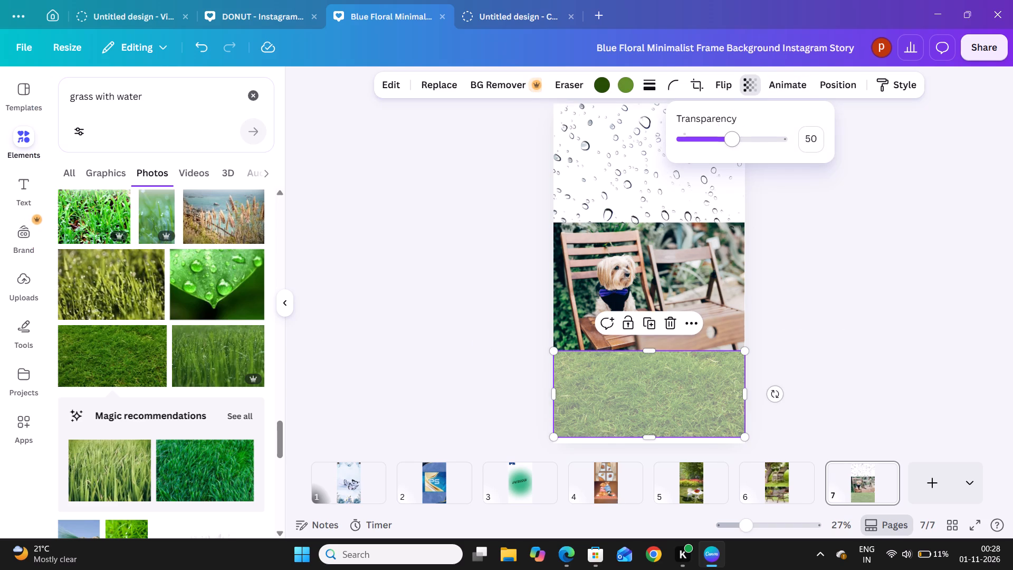
left_click(747, 144)
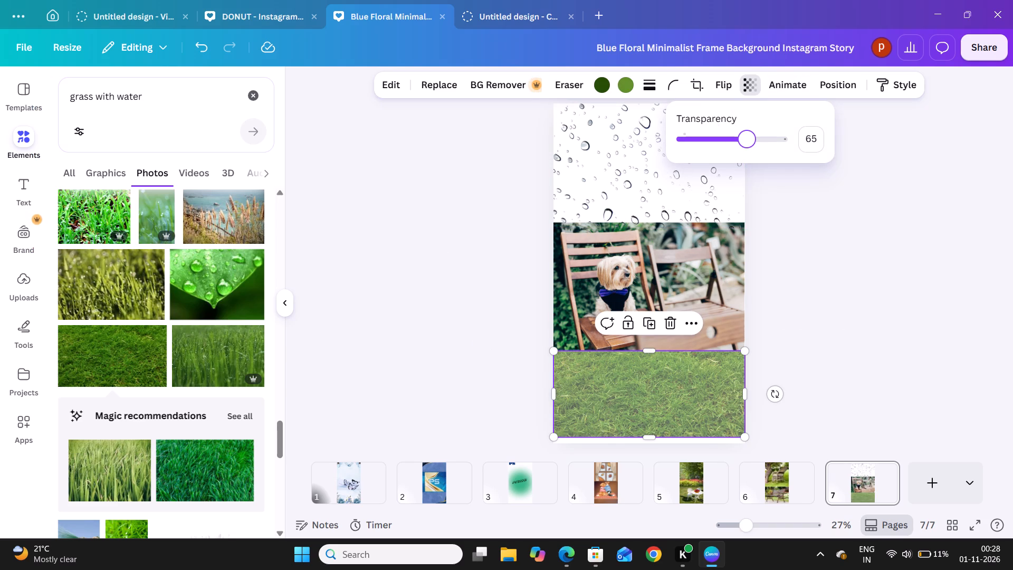
left_click(761, 142)
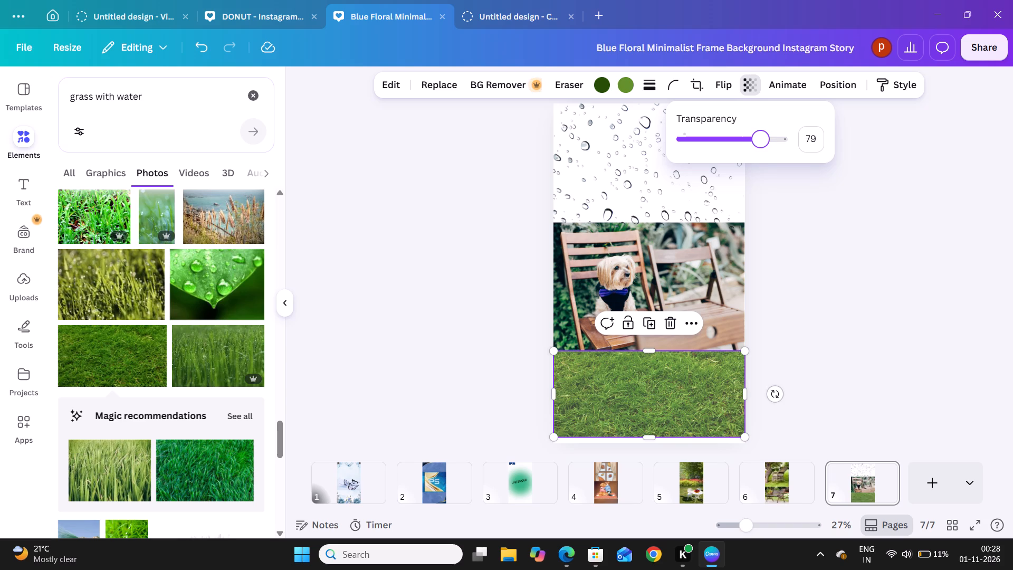
left_click(757, 146)
left_click(756, 146)
left_click(492, 234)
left_click(472, 354)
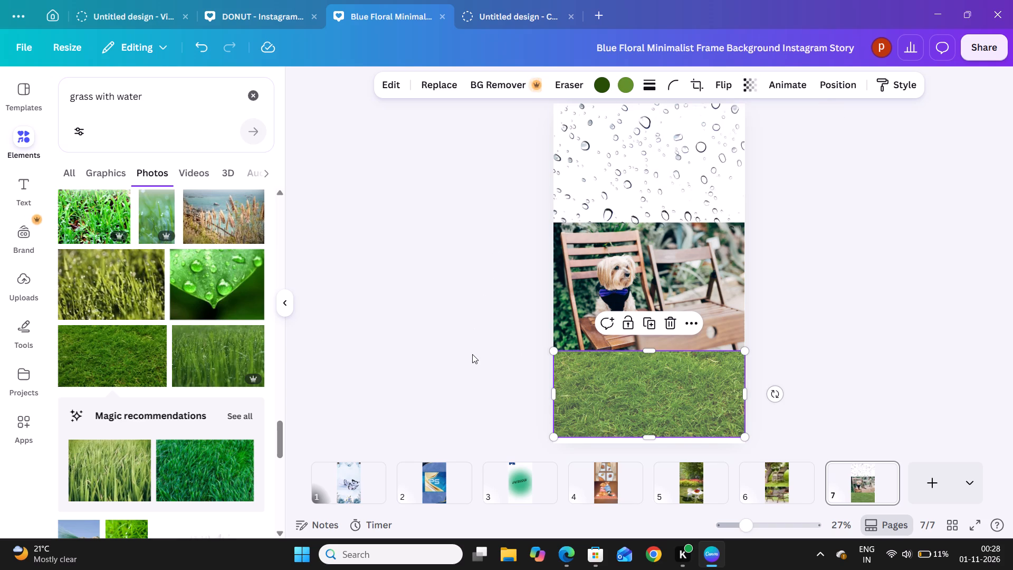
Add the dark grass close-up with water droplets again, overlapping the lawn photo's left part and extending past the page's left edge.
scroll(205, 349, "up", 2)
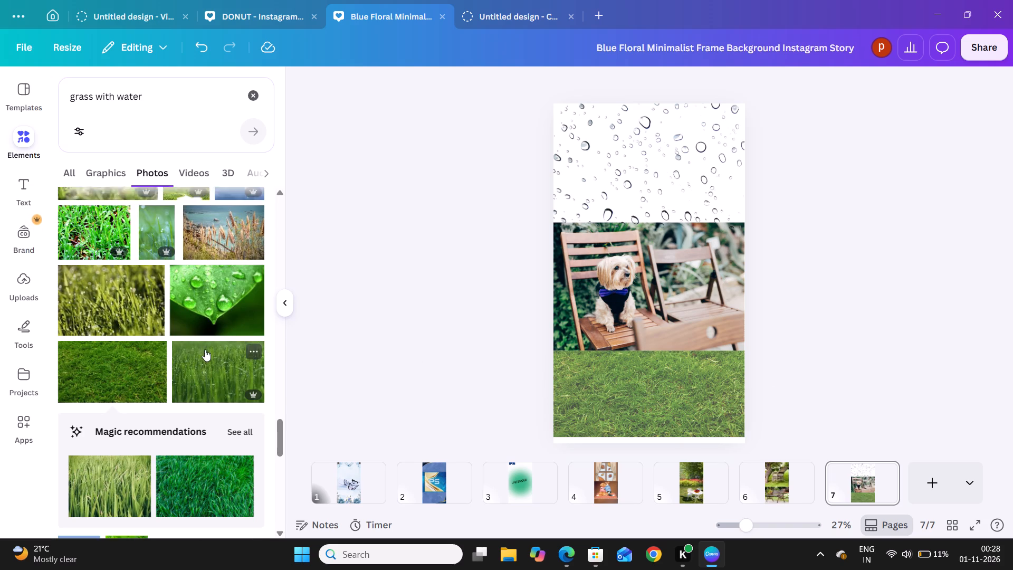
scroll(205, 349, "up", 4)
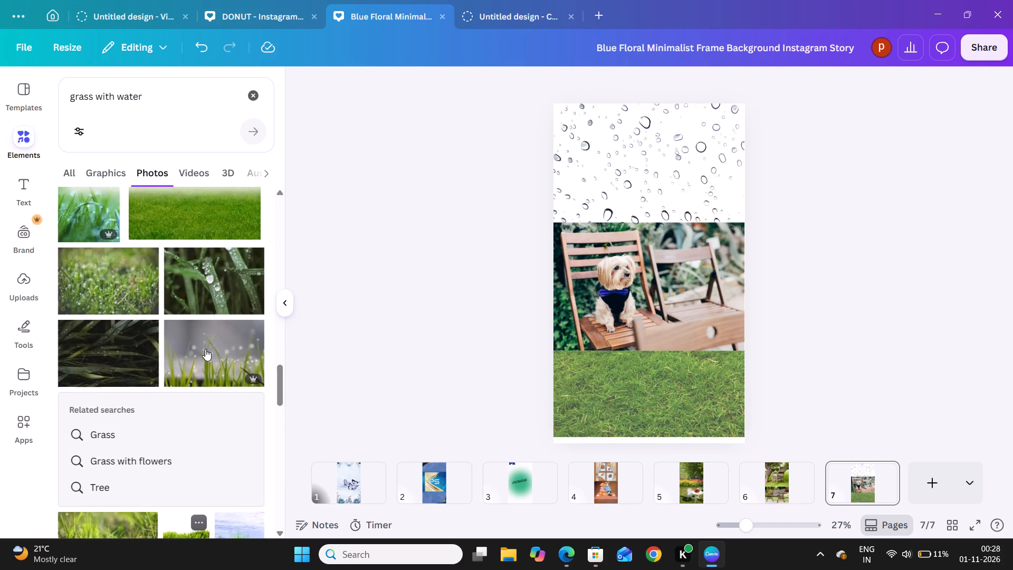
left_click(217, 287)
left_click_drag(620, 291, 585, 418)
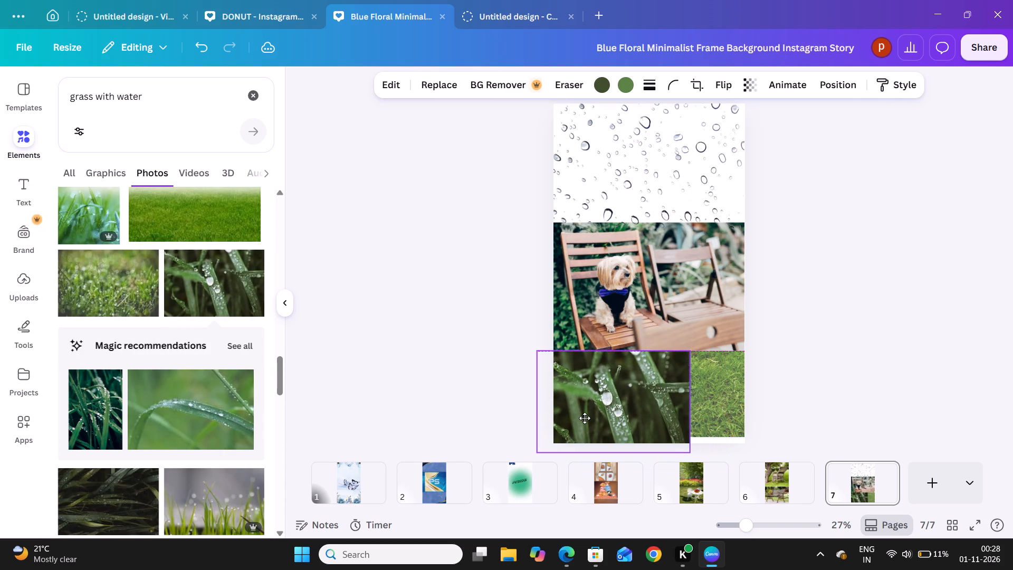
left_click_drag(585, 418, 550, 412)
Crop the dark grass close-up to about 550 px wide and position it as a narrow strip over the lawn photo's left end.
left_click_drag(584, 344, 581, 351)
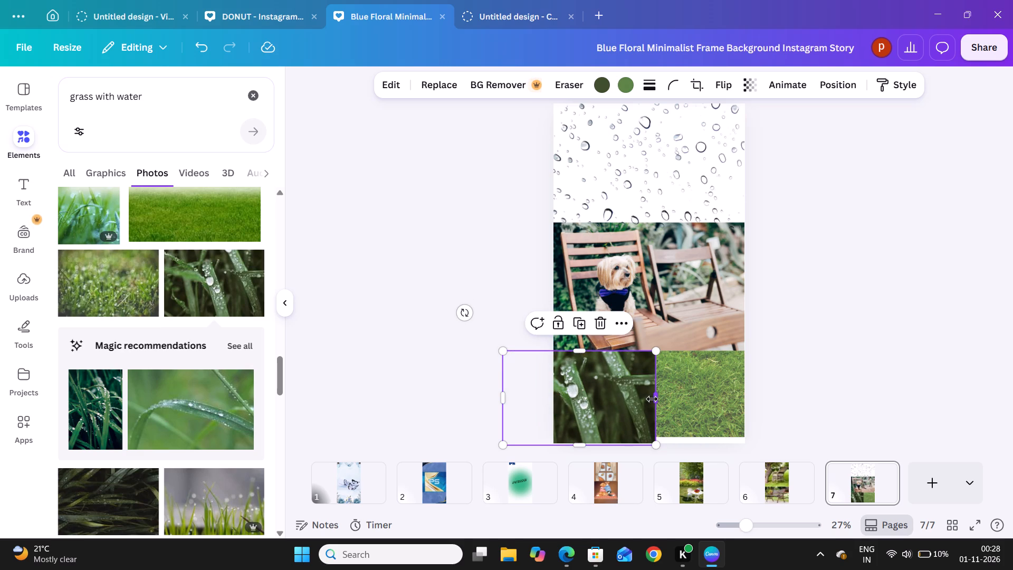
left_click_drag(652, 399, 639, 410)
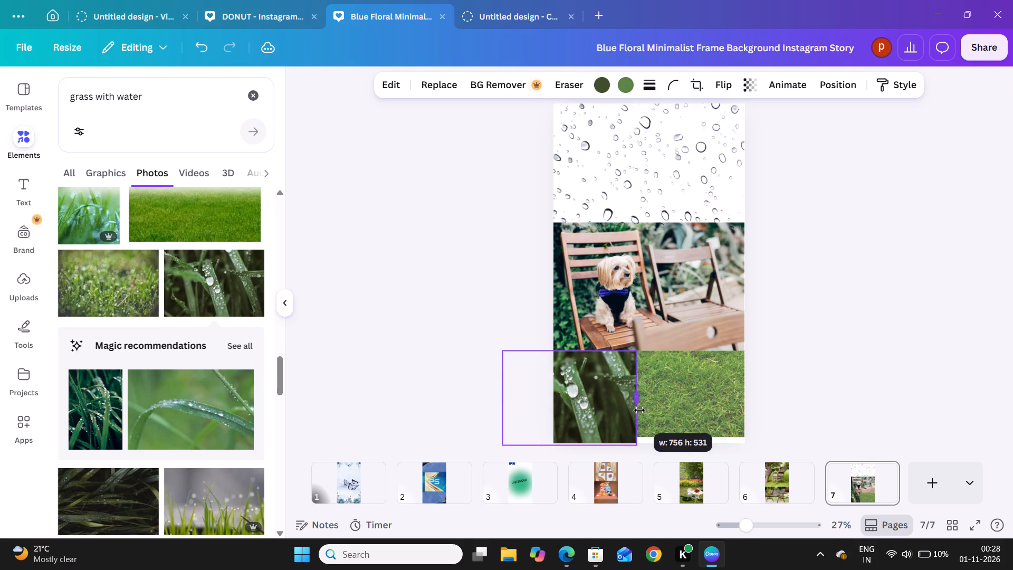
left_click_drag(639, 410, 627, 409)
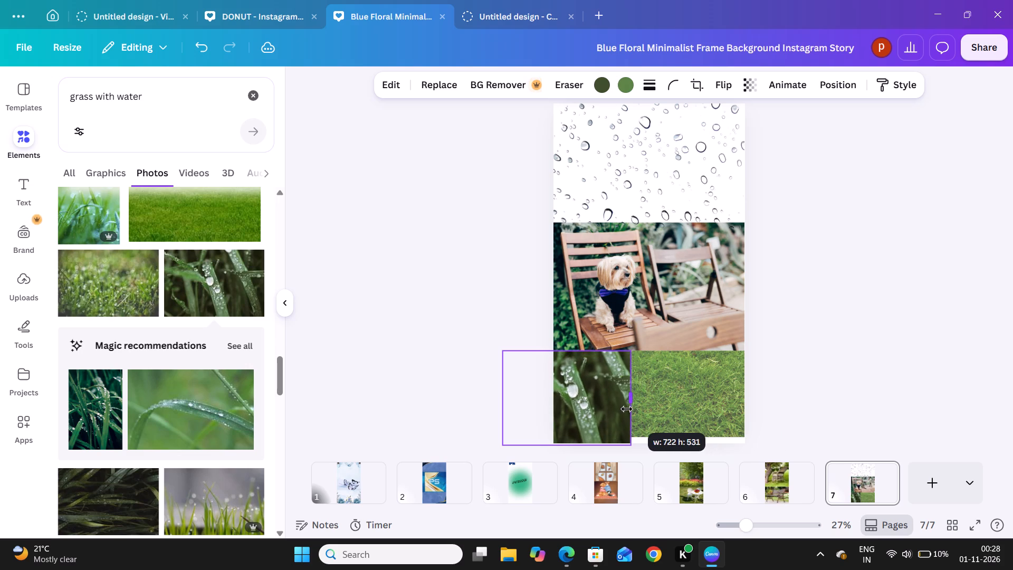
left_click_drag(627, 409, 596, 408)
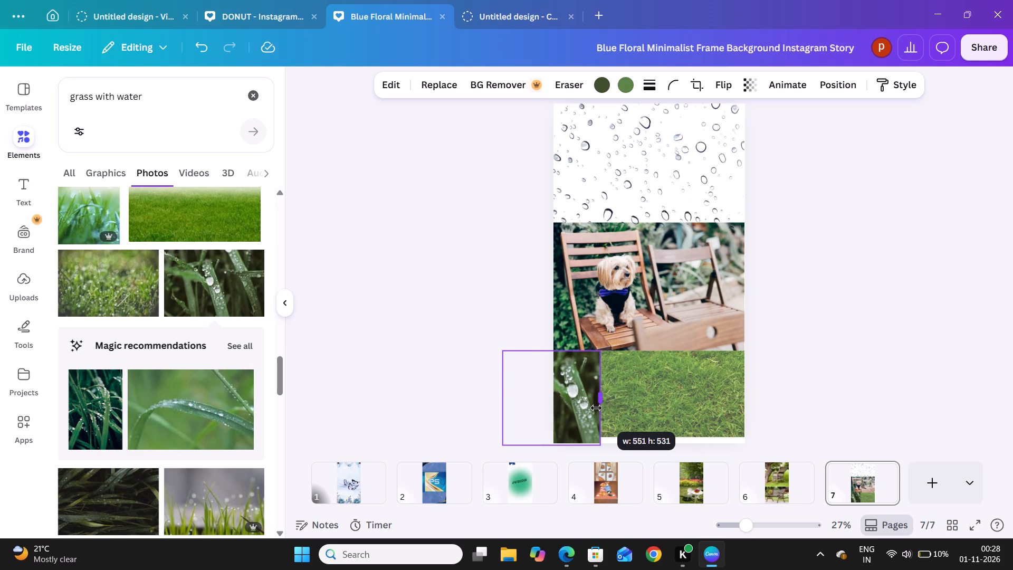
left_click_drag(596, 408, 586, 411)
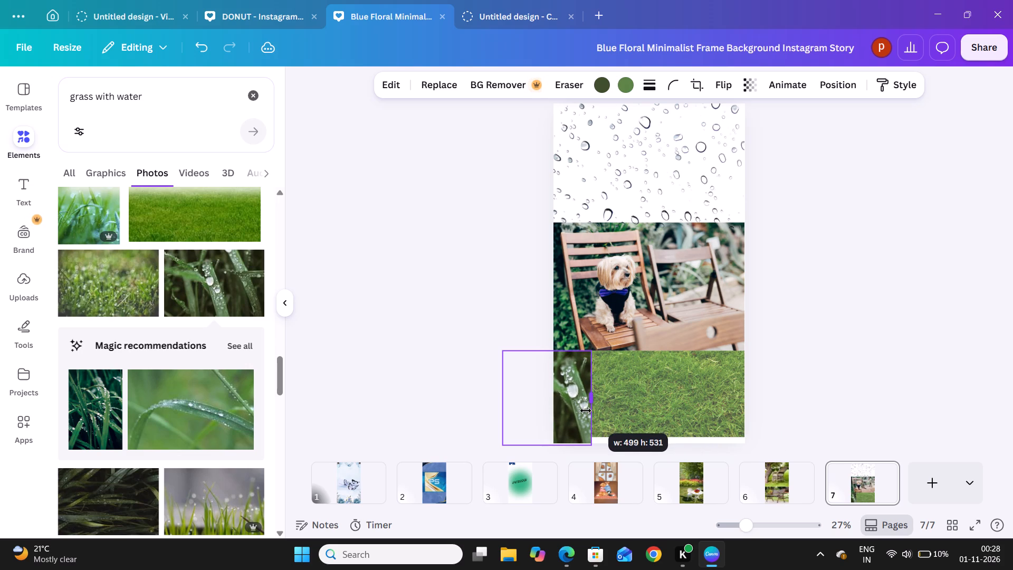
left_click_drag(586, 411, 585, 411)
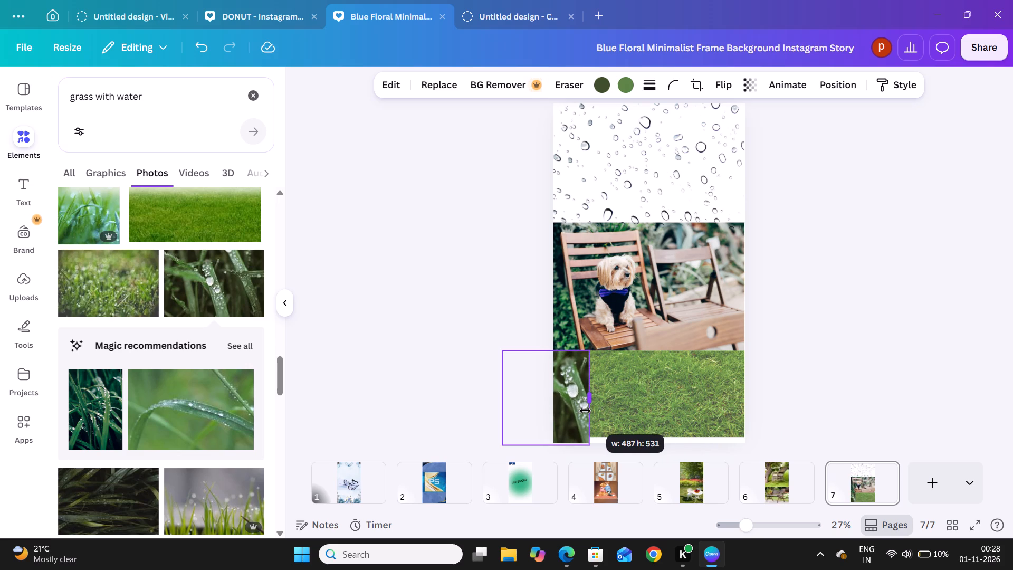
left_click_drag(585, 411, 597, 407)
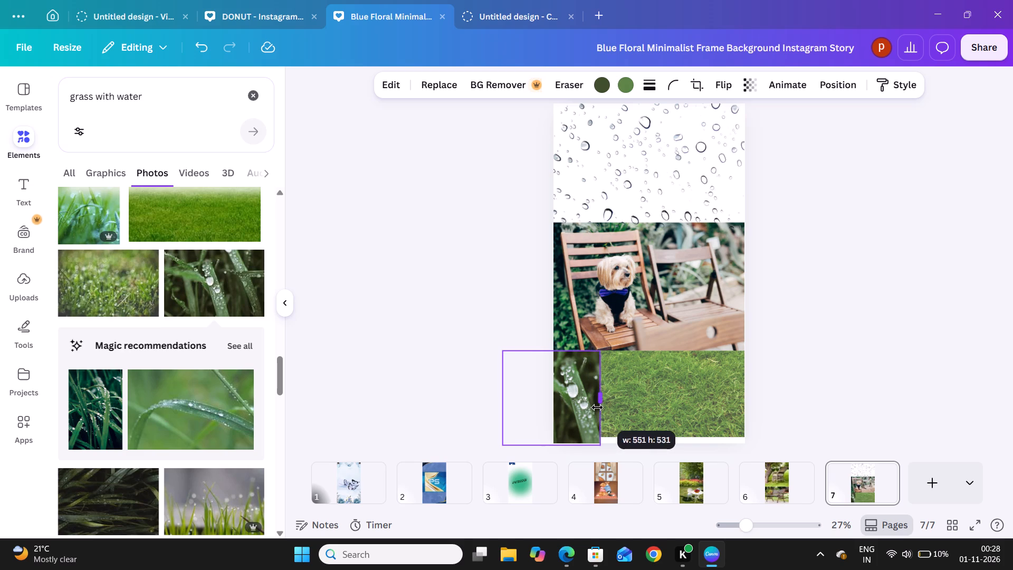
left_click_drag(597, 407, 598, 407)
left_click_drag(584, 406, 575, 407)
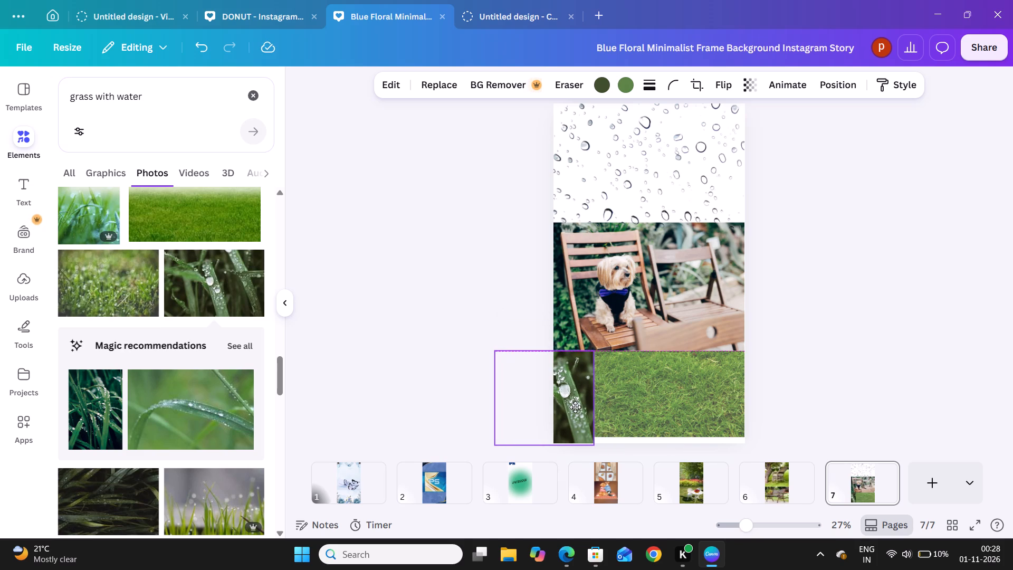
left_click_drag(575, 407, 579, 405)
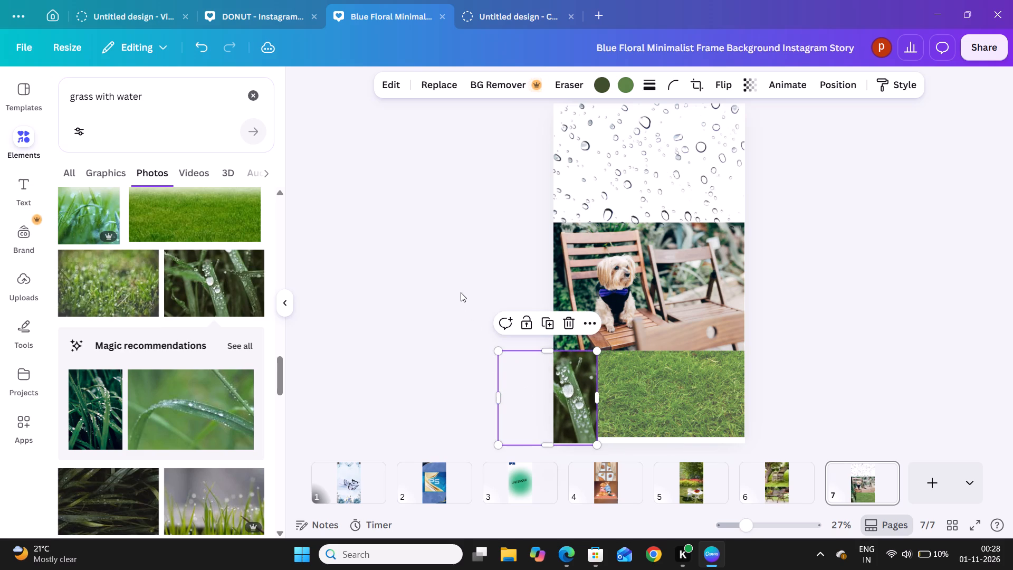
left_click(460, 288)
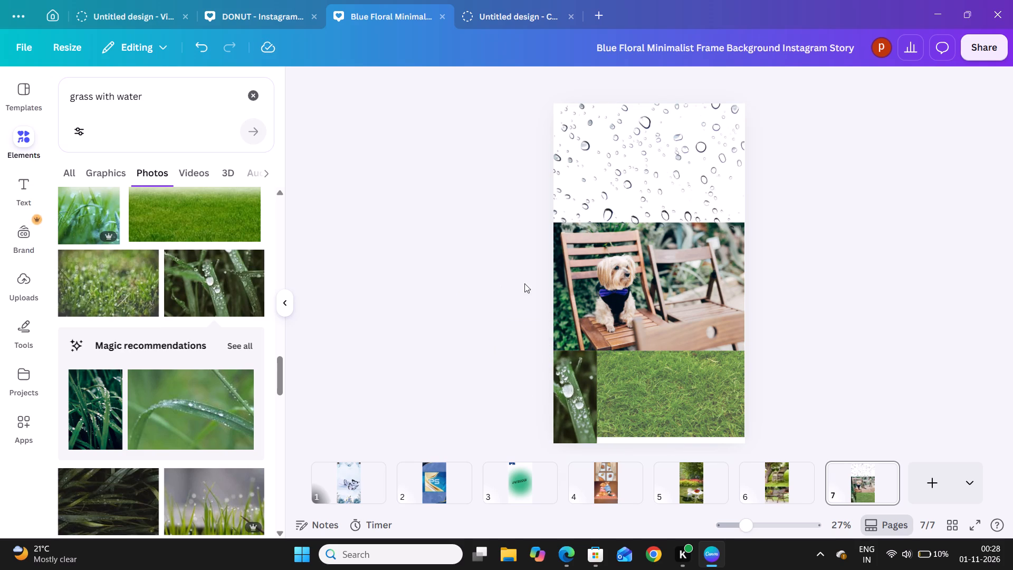
Extend the lawn photo's lower edge down to the bottom of the page.
left_click(708, 412)
left_click(654, 440)
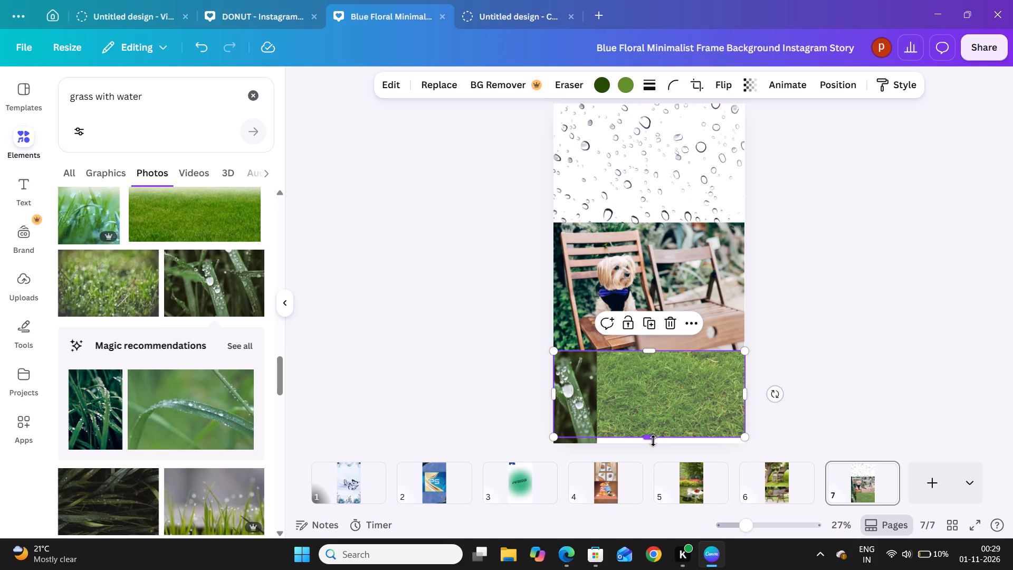
left_click(488, 377)
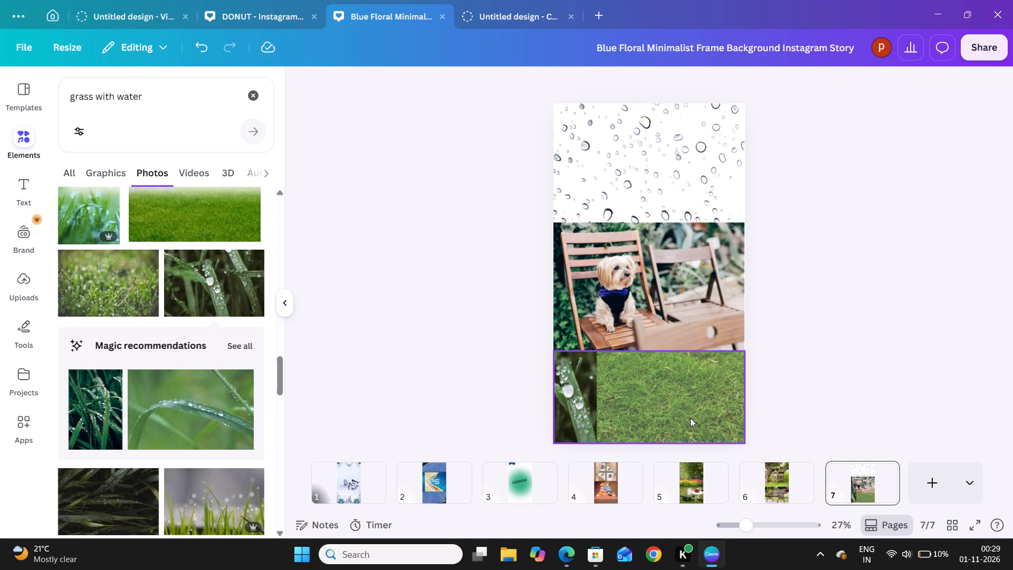
Delete the dark grass close-up overlapping the lawn photo.
left_click(598, 388)
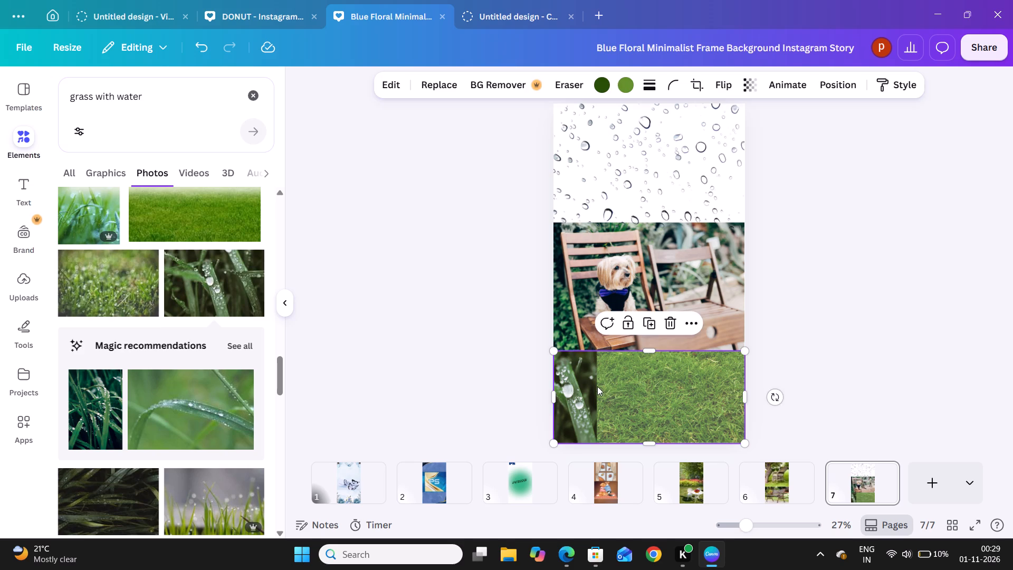
left_click(579, 378)
left_click(572, 326)
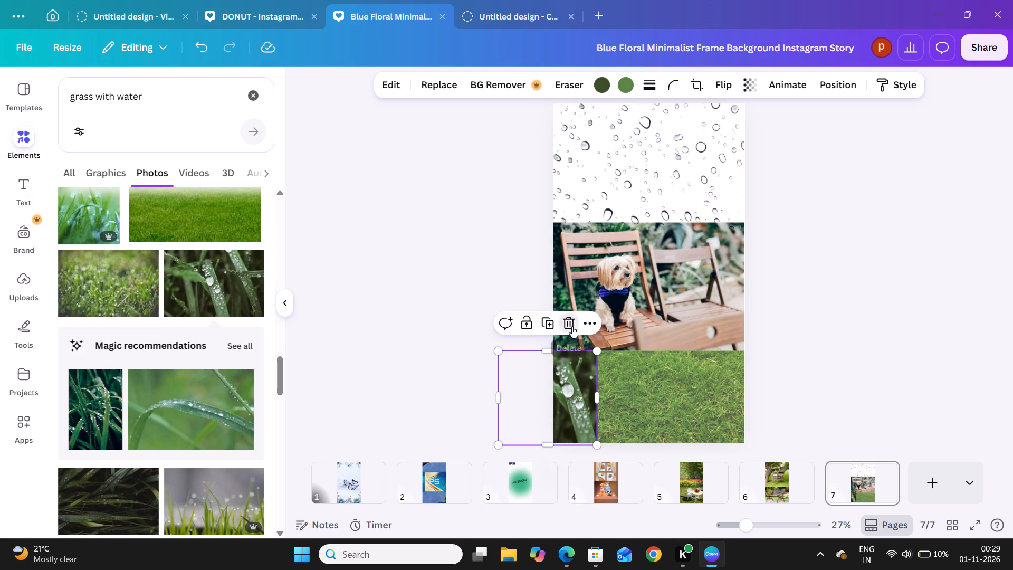
Add the recommended photo of an arching green grass blade with droplets and place it over the lawn photo.
left_click(218, 400)
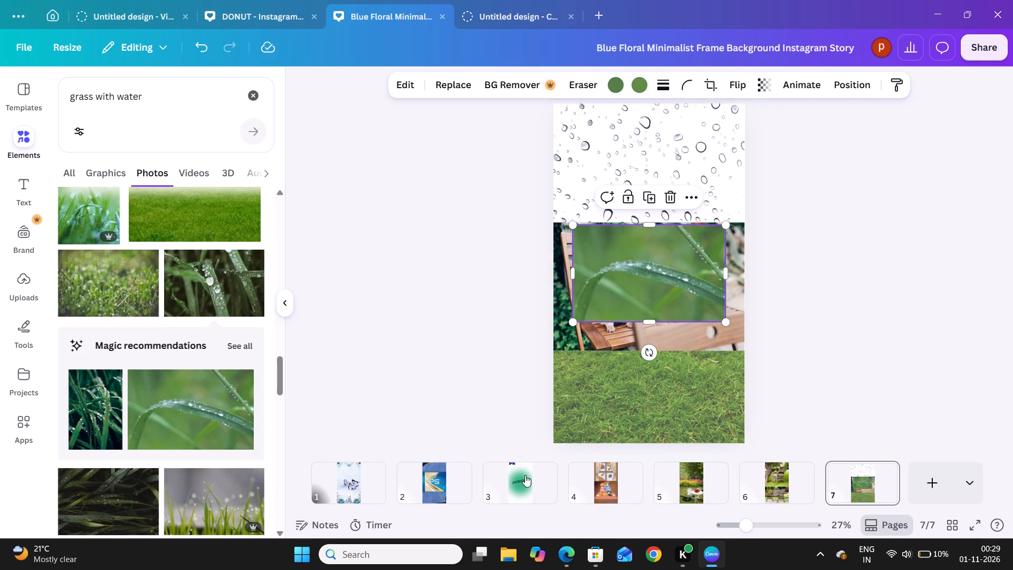
left_click_drag(655, 252, 630, 372)
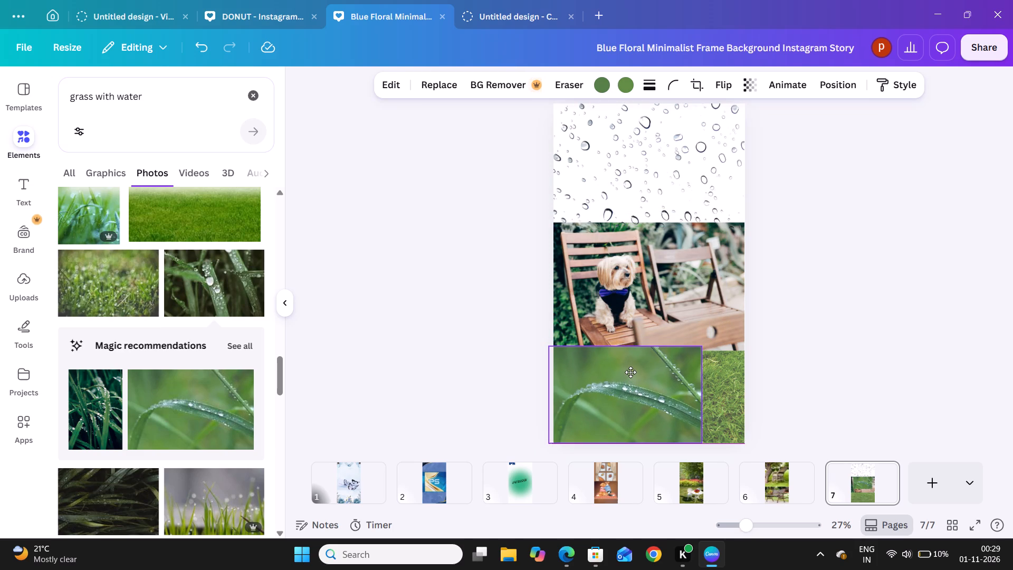
left_click_drag(630, 372, 651, 386)
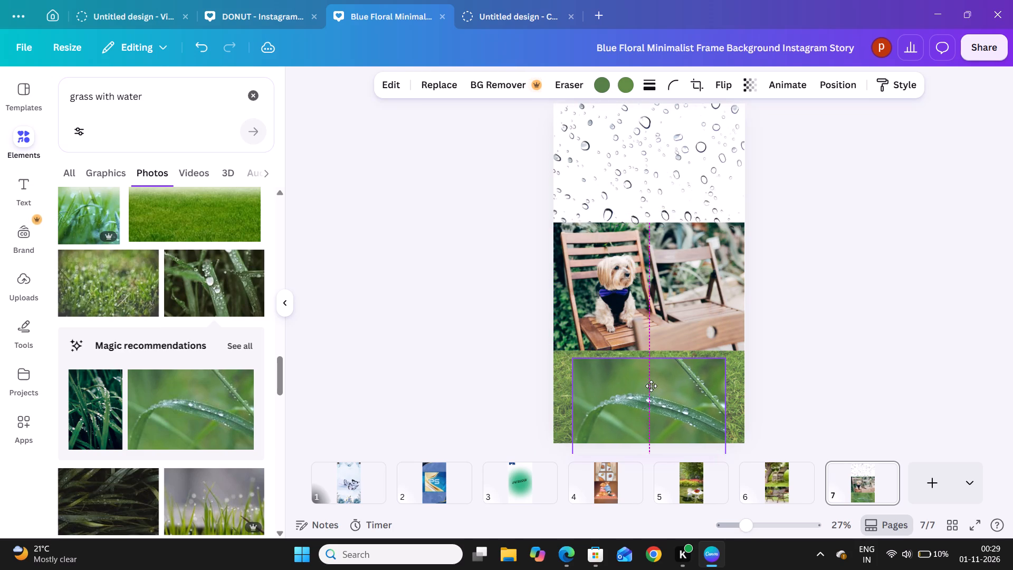
left_click_drag(651, 386, 649, 380)
Crop the grass blade photo's lower edge to fit inside the lawn photo and centre it there with lawn showing all around.
left_click_drag(644, 448, 641, 434)
left_click(661, 398)
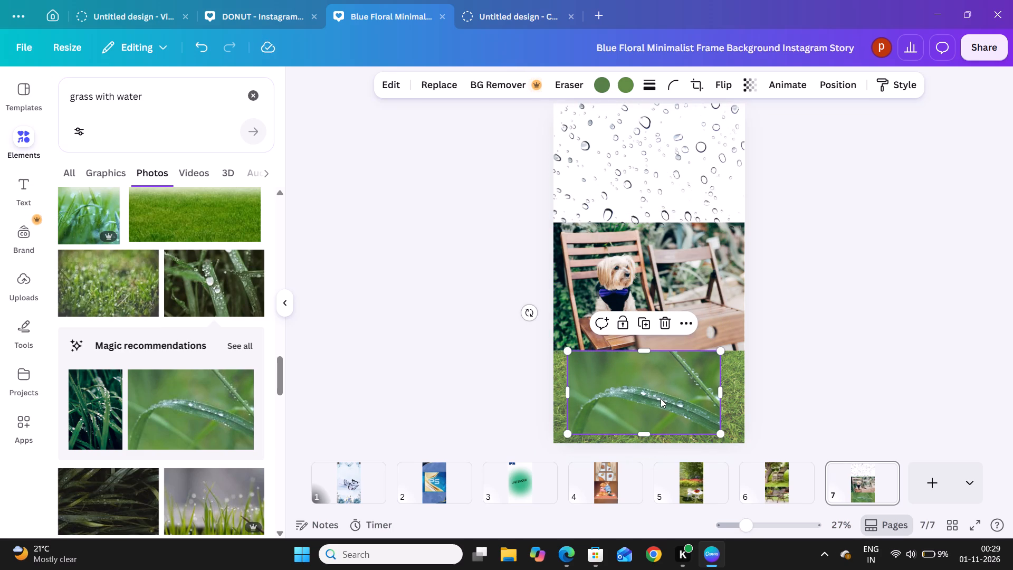
left_click_drag(660, 395, 659, 400)
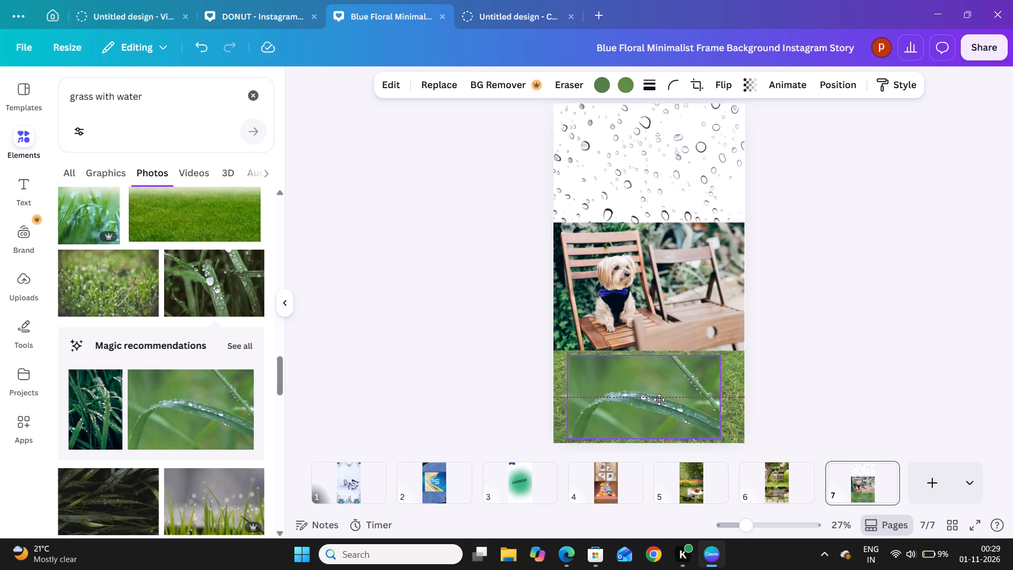
left_click_drag(659, 400, 665, 395)
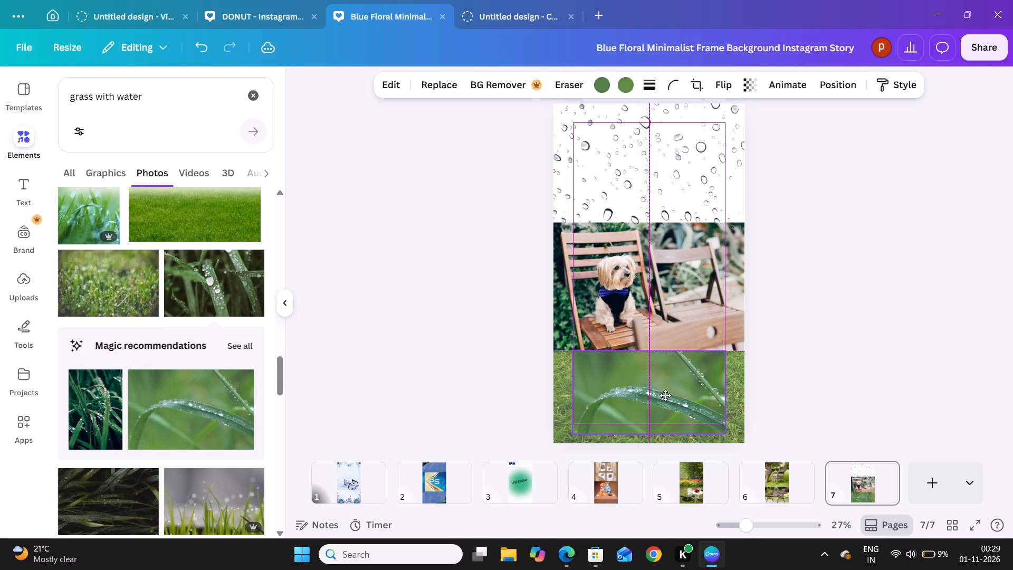
left_click_drag(665, 395, 667, 397)
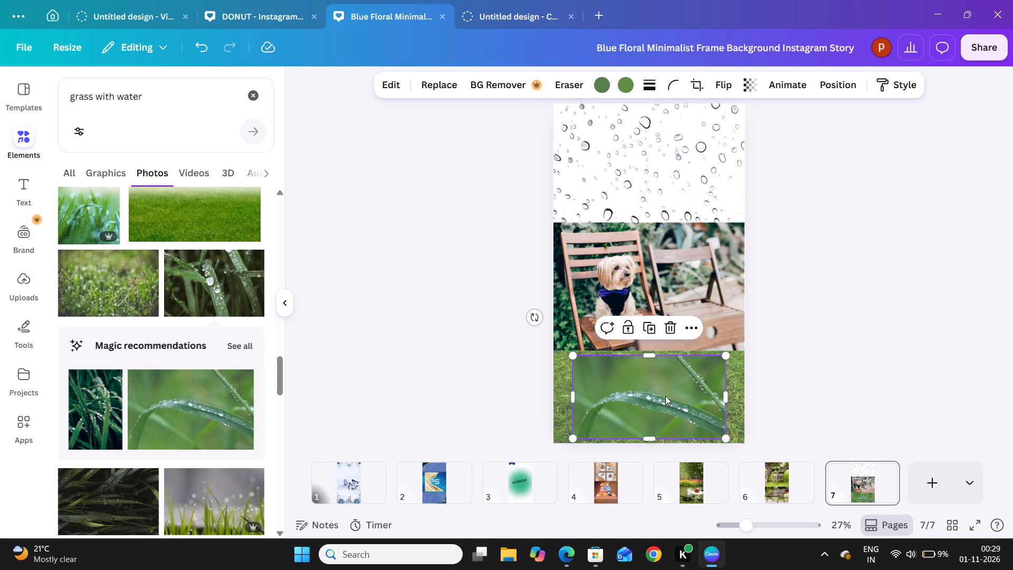
middle_click(665, 396)
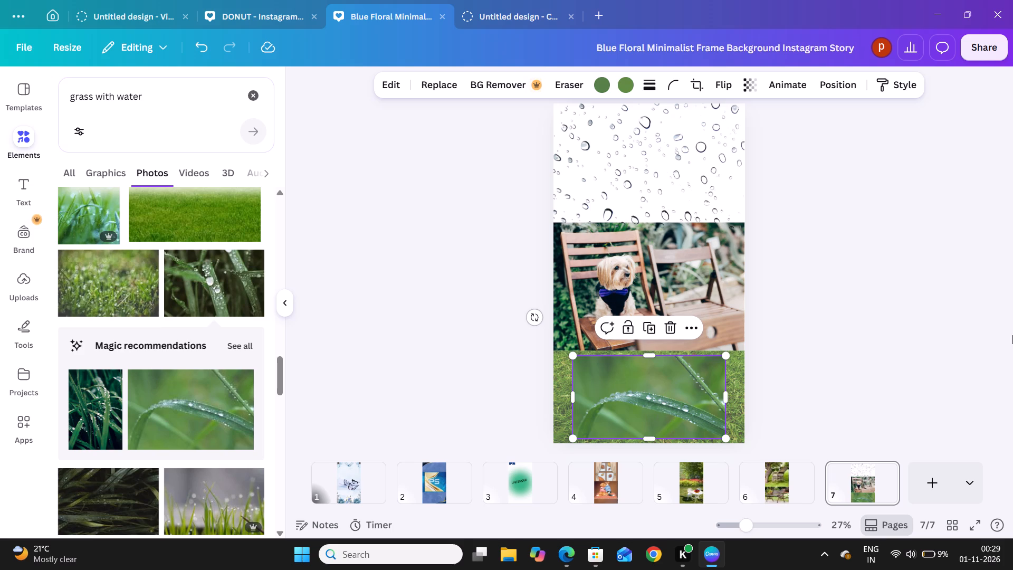
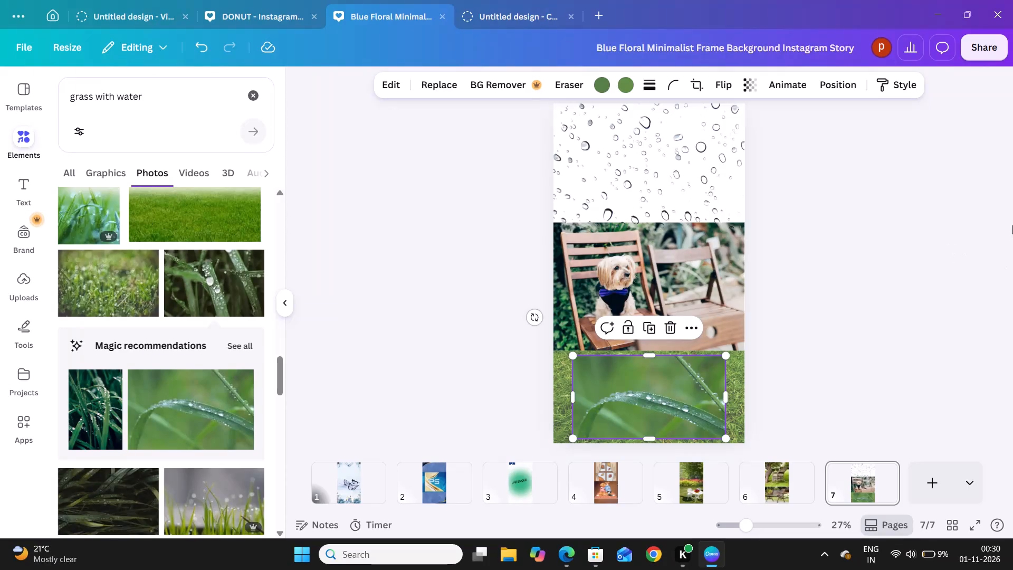
Clear the area below the dog photo by deleting the overlaid grass blade photo and the lawn photo behind it.
left_click(635, 426)
left_click(625, 394)
left_click(675, 327)
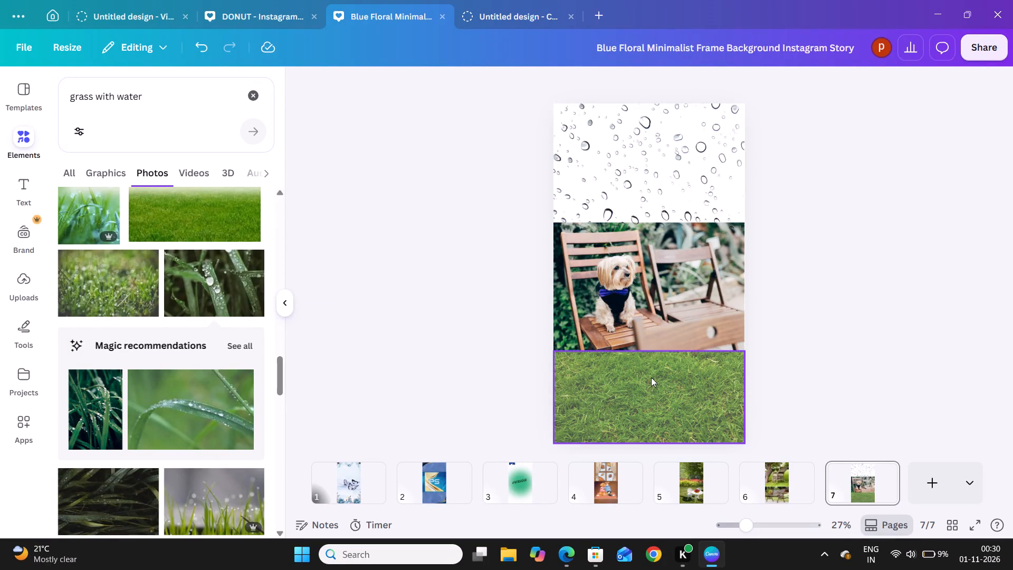
left_click(651, 381)
left_click(667, 322)
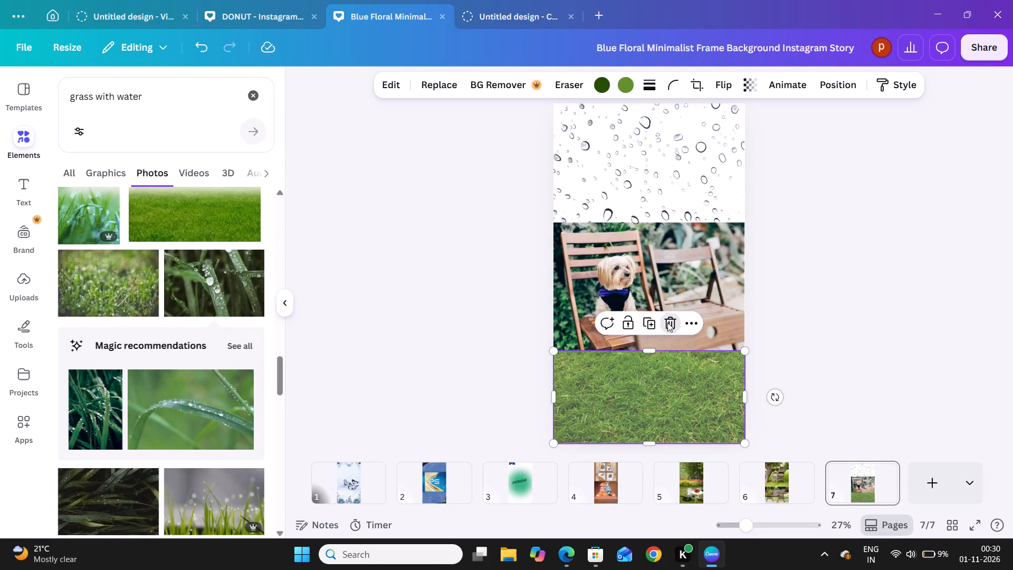
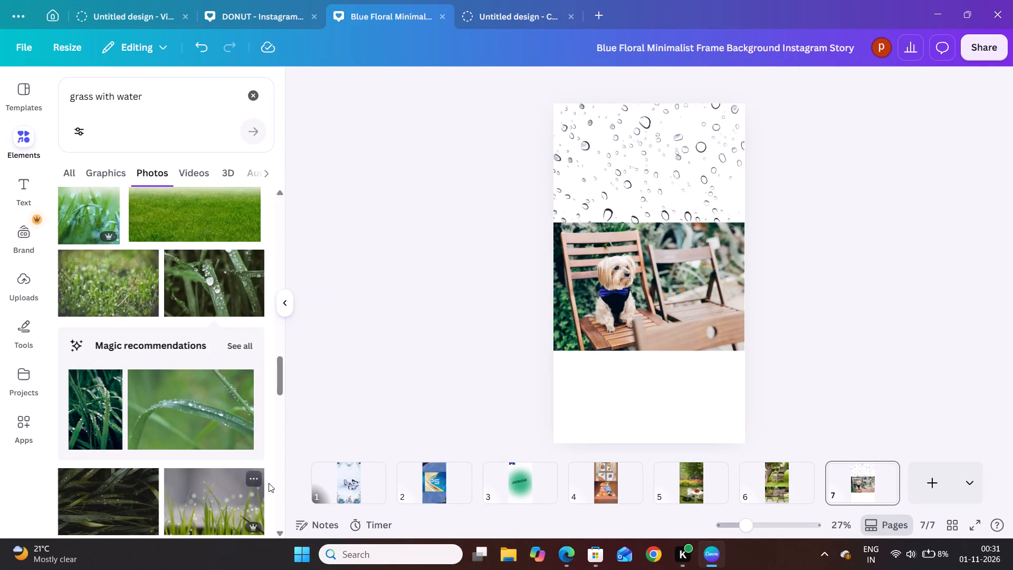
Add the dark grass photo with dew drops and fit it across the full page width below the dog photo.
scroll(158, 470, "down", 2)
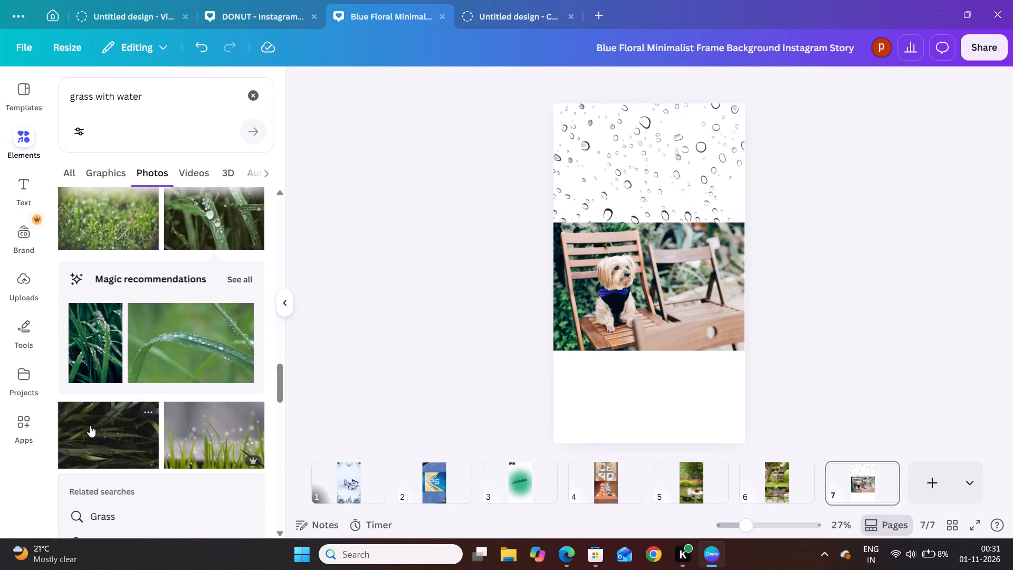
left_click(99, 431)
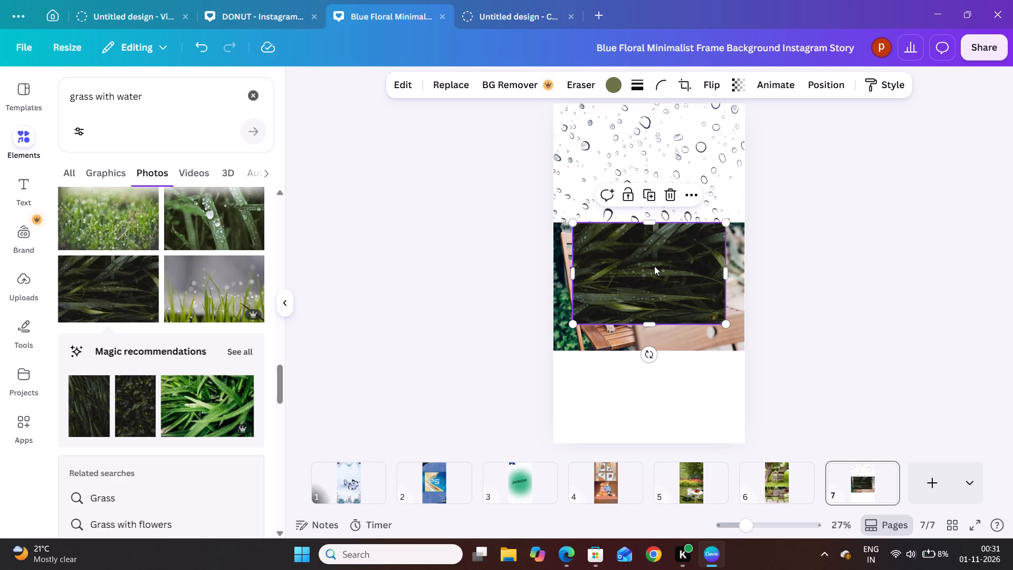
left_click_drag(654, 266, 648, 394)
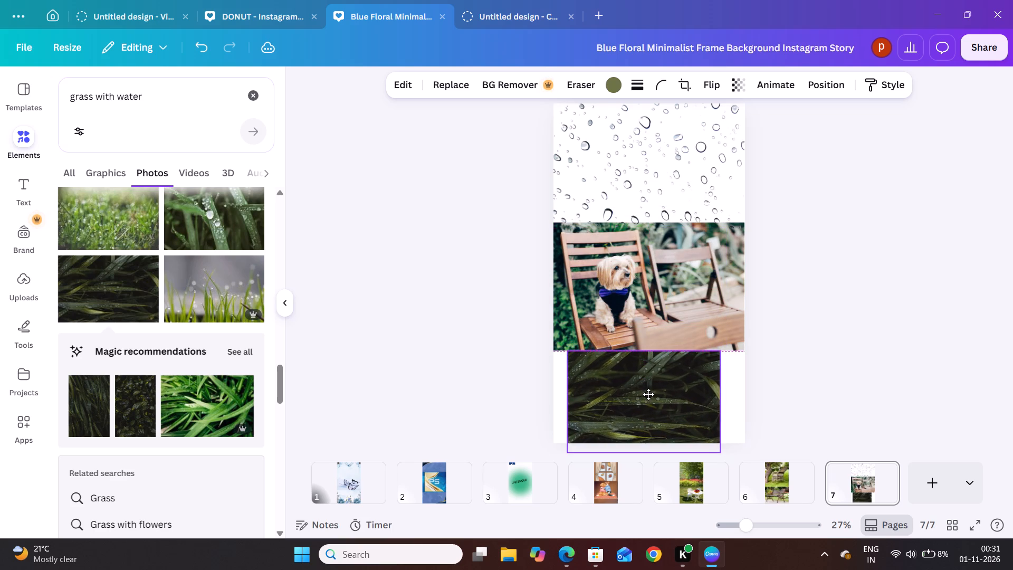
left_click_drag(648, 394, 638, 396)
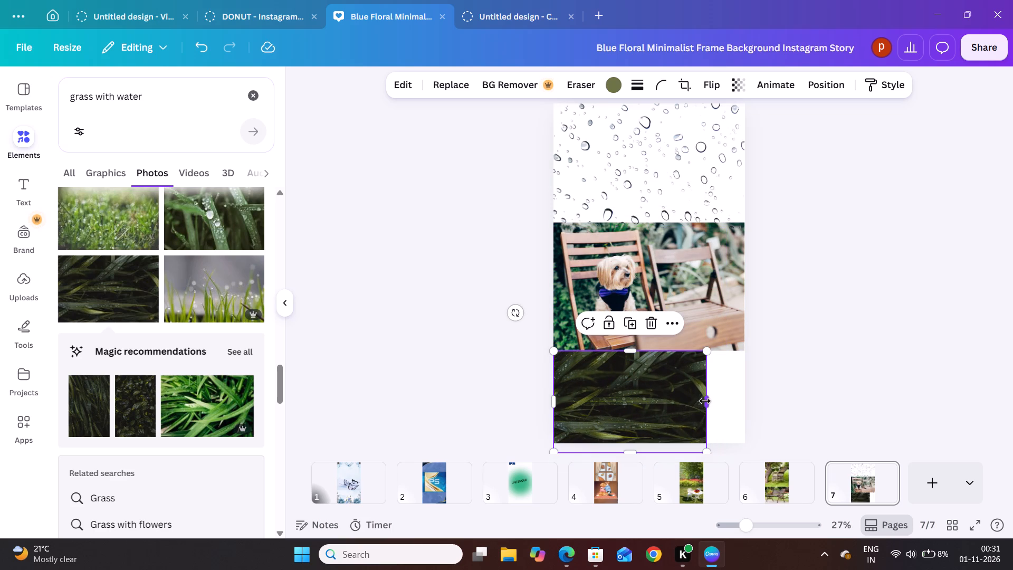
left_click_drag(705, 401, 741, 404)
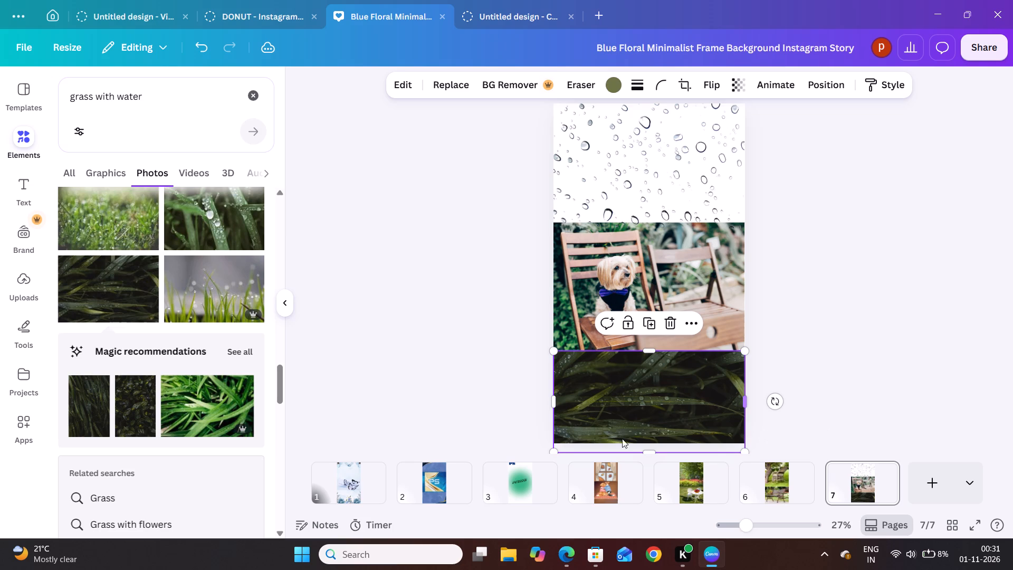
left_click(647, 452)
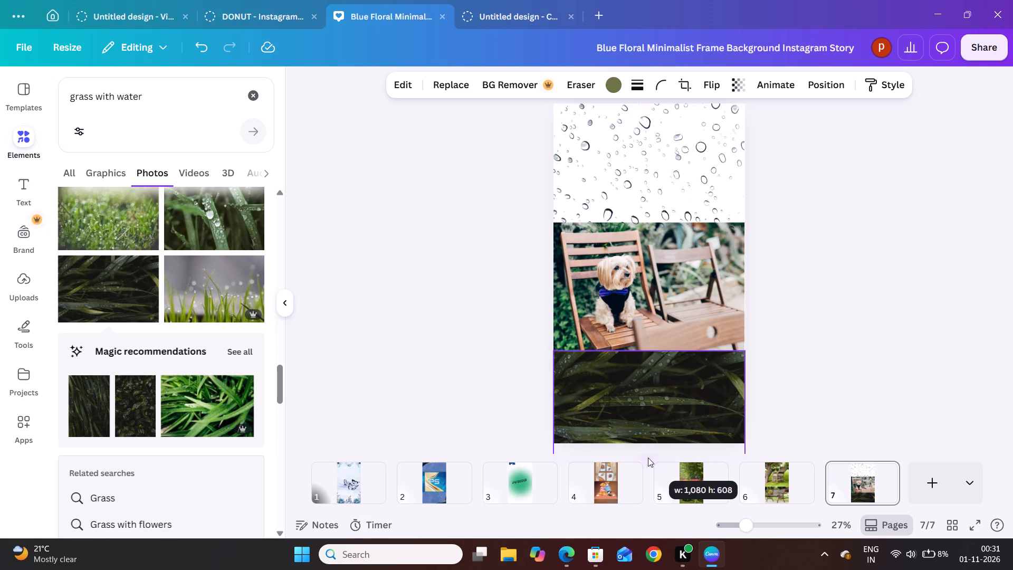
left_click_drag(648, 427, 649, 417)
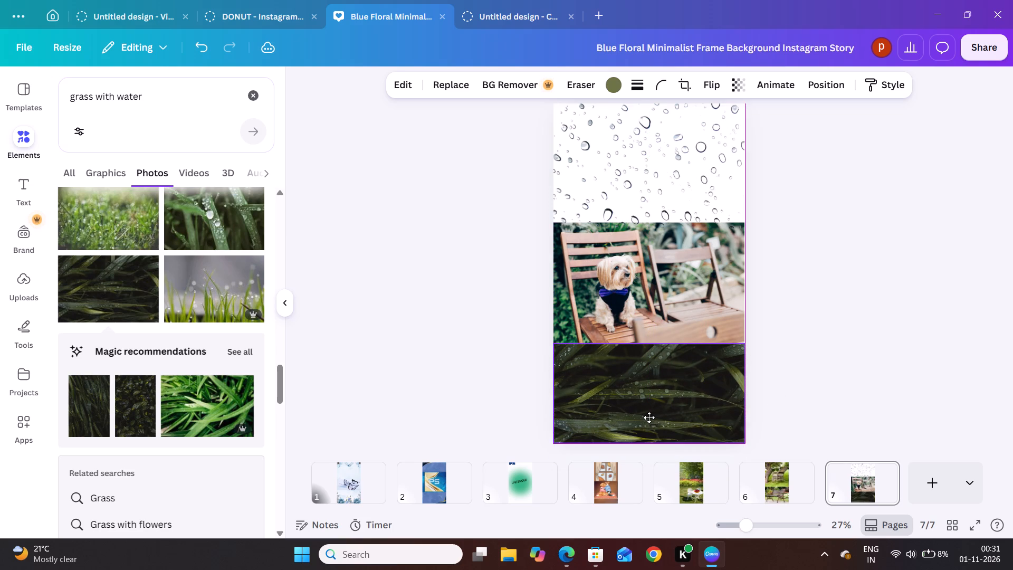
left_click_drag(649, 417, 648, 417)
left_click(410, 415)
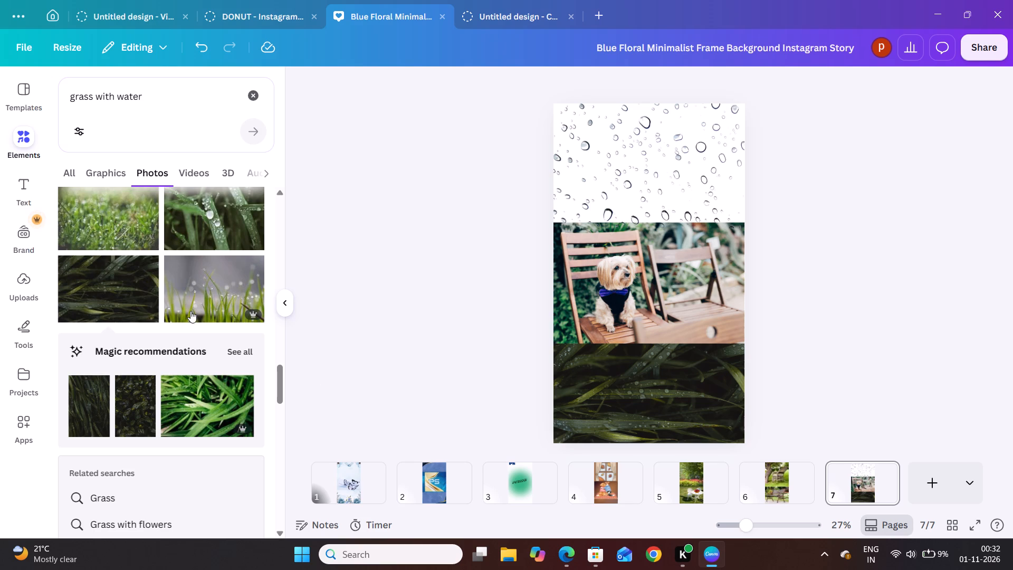
Search the photos for "grass land".
left_click_drag(145, 96, 100, 91)
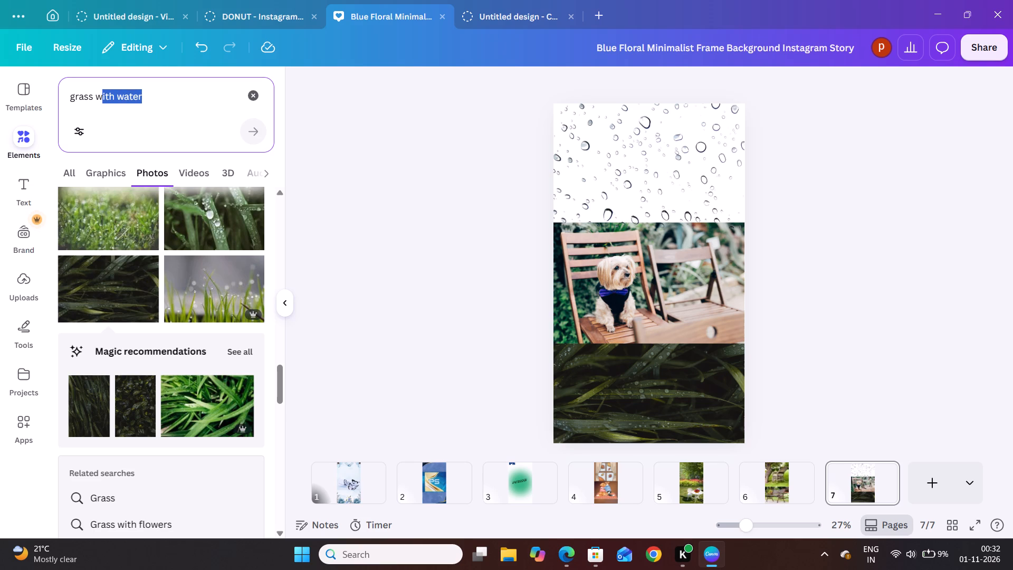
left_click_drag(100, 91, 96, 91)
type("la")
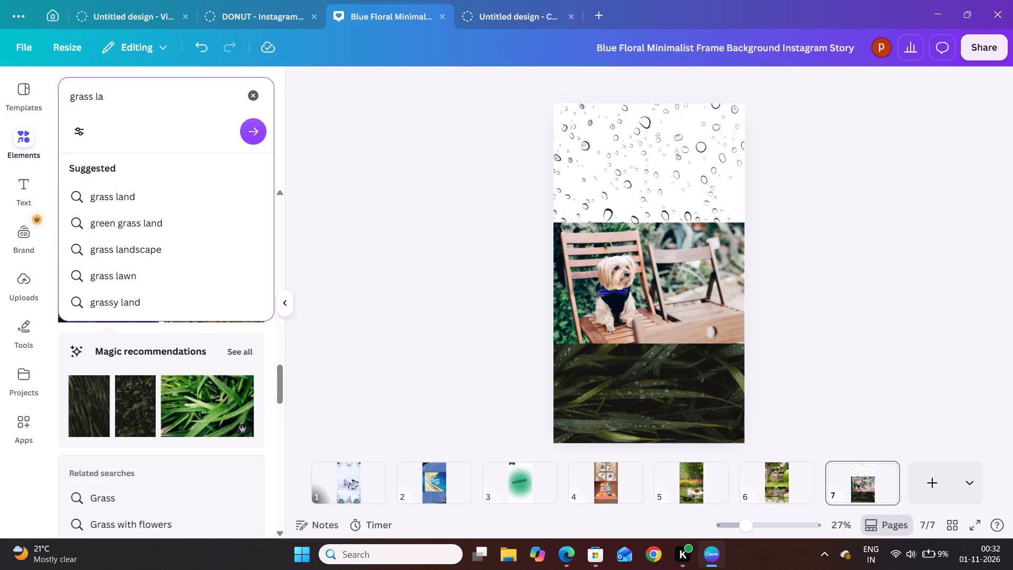
type("nd")
key("Return")
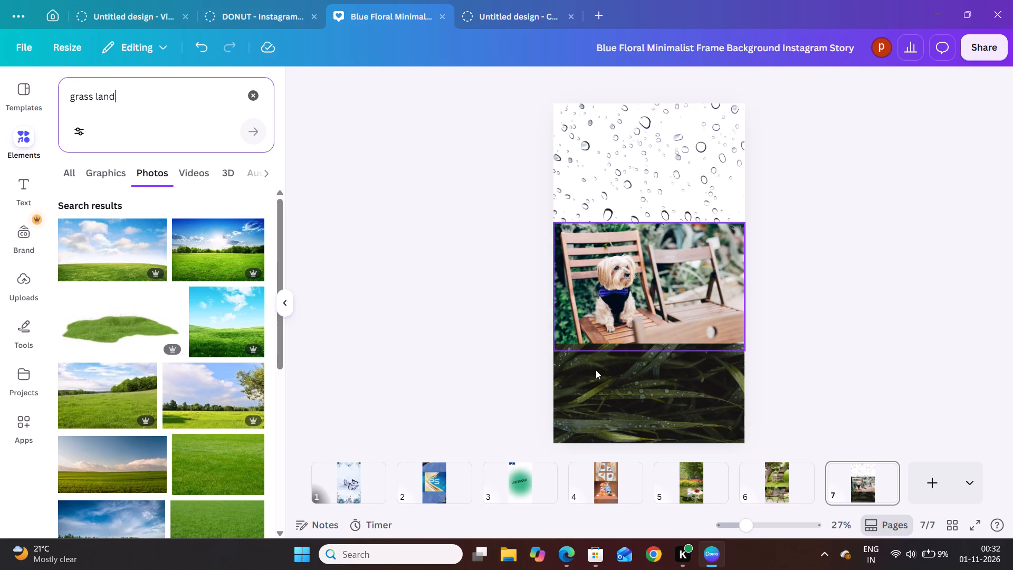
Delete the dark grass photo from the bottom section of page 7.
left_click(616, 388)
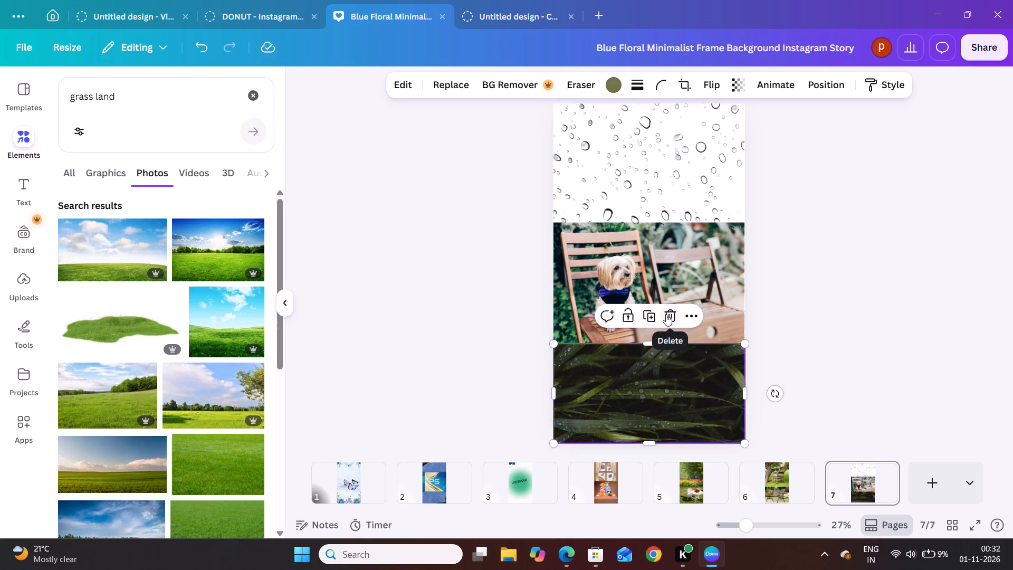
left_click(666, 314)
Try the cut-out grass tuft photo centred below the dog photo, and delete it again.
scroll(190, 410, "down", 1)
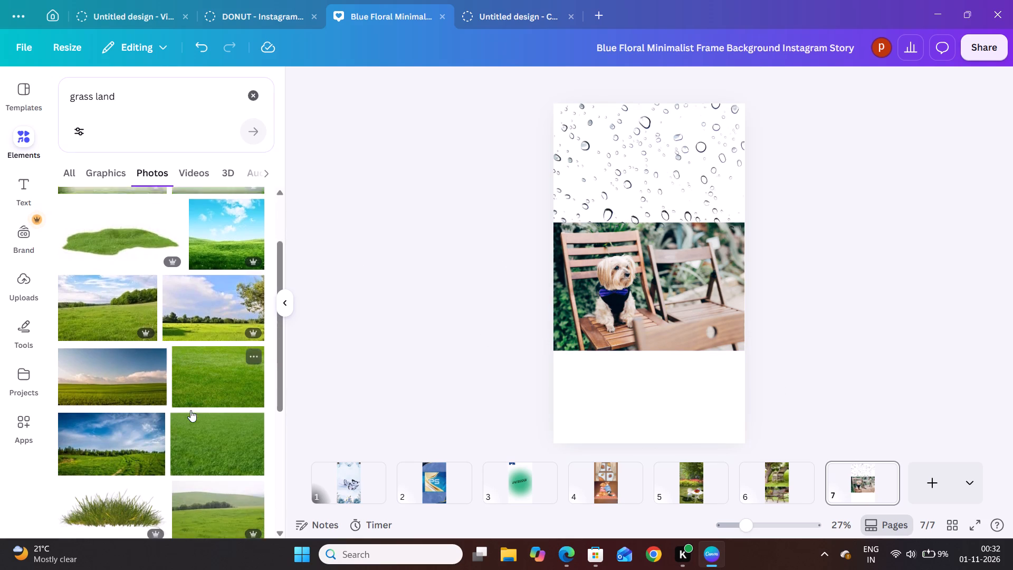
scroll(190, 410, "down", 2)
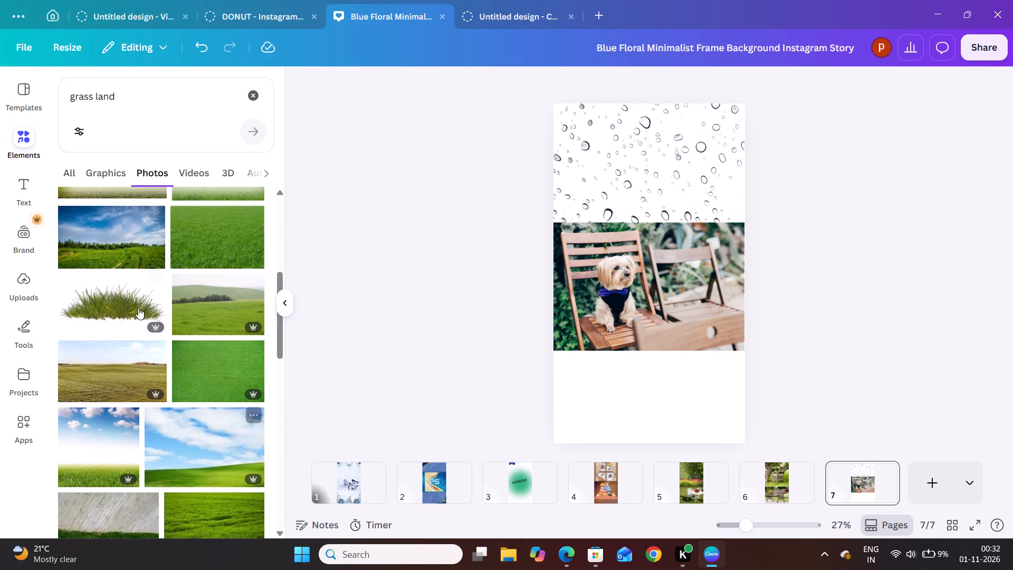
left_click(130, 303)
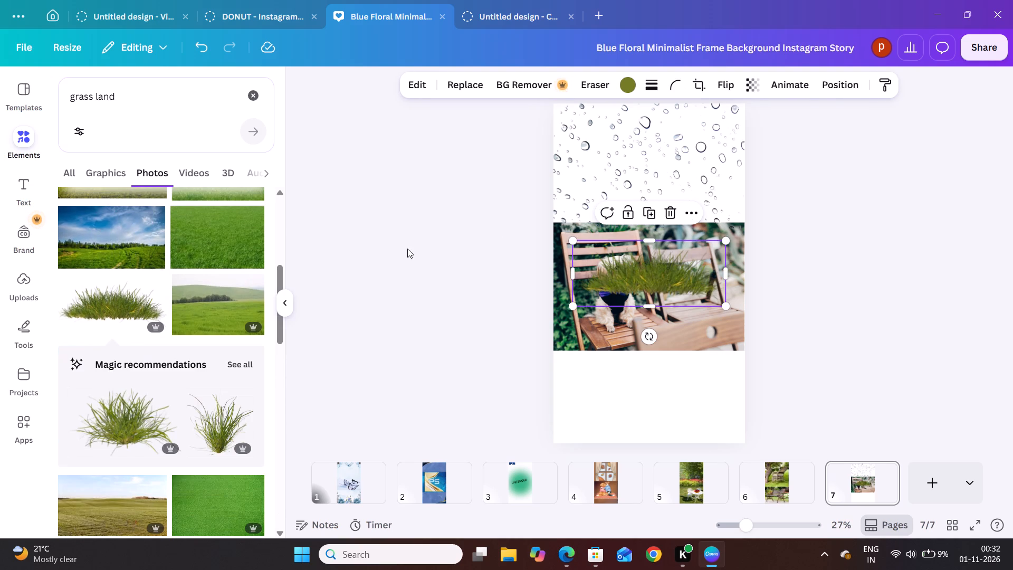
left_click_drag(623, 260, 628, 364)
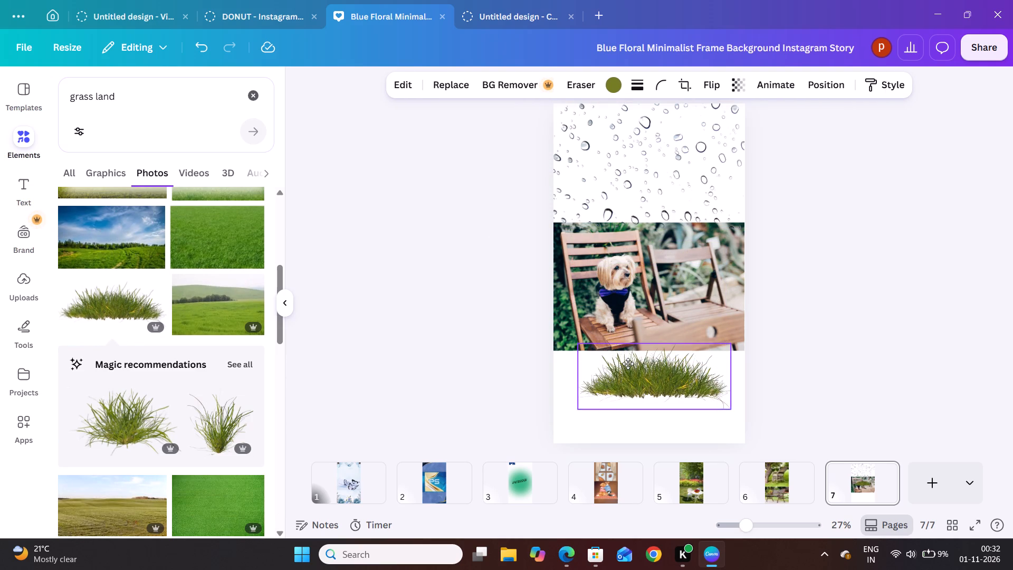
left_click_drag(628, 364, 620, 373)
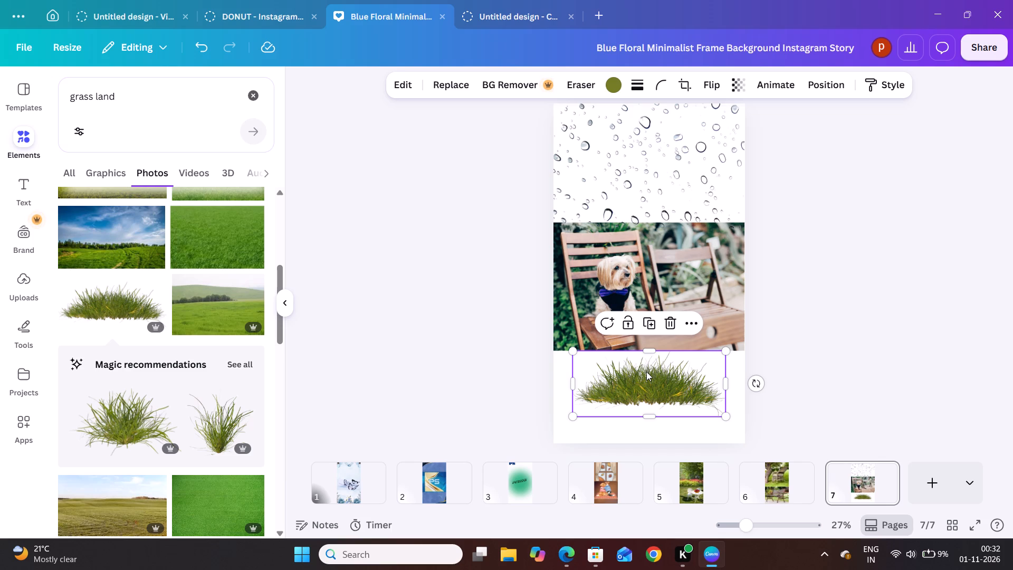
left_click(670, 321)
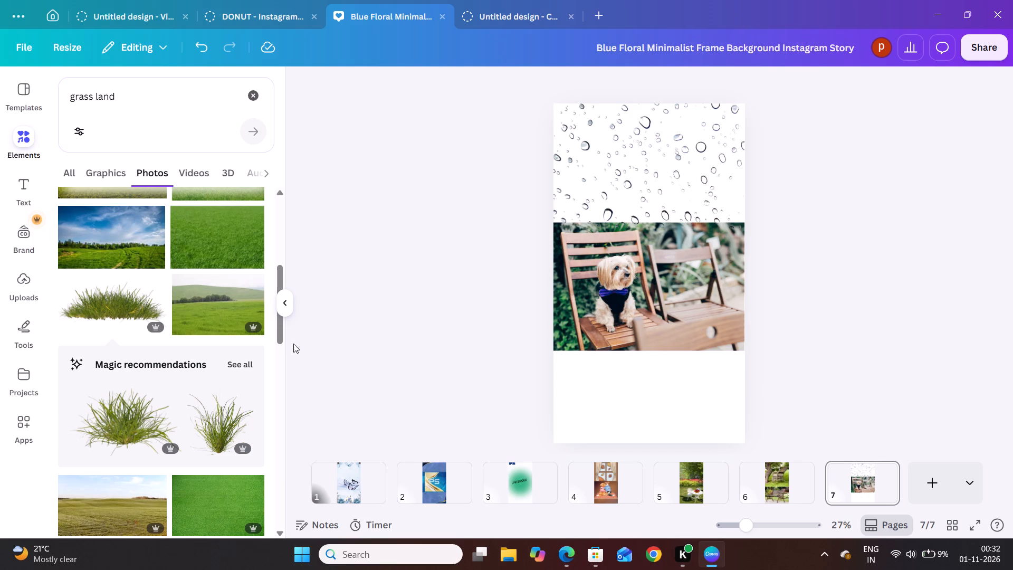
Add the photo of a grey wall above a lawn below the dog photo and crop off the wall, leaving only grass.
scroll(166, 387, "down", 1)
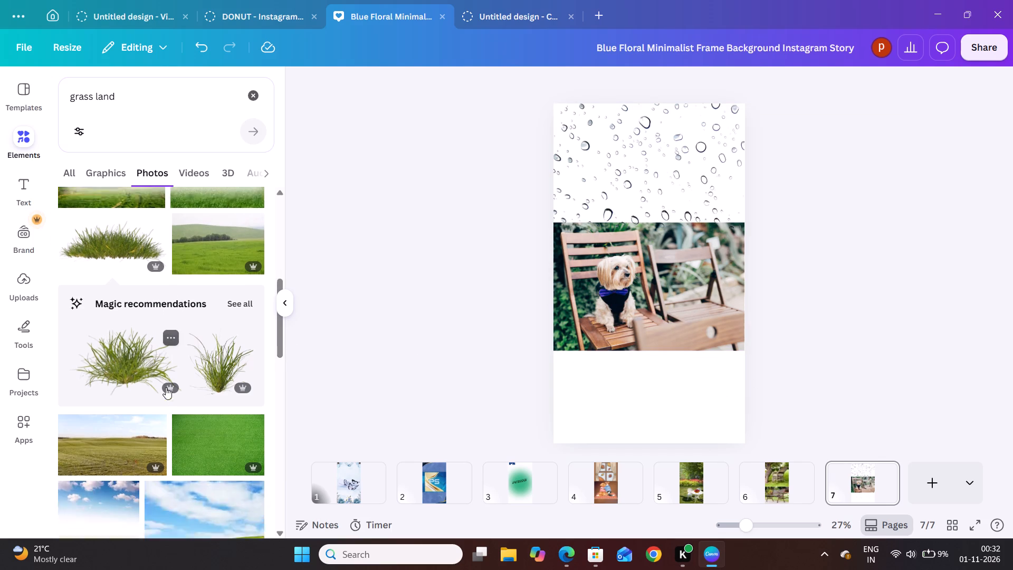
scroll(166, 387, "down", 3)
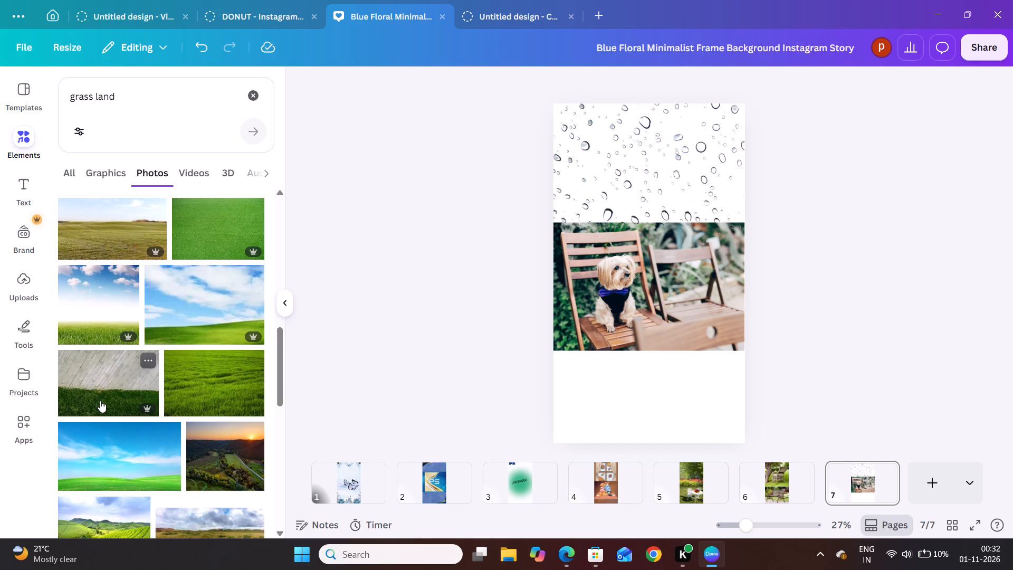
left_click(100, 401)
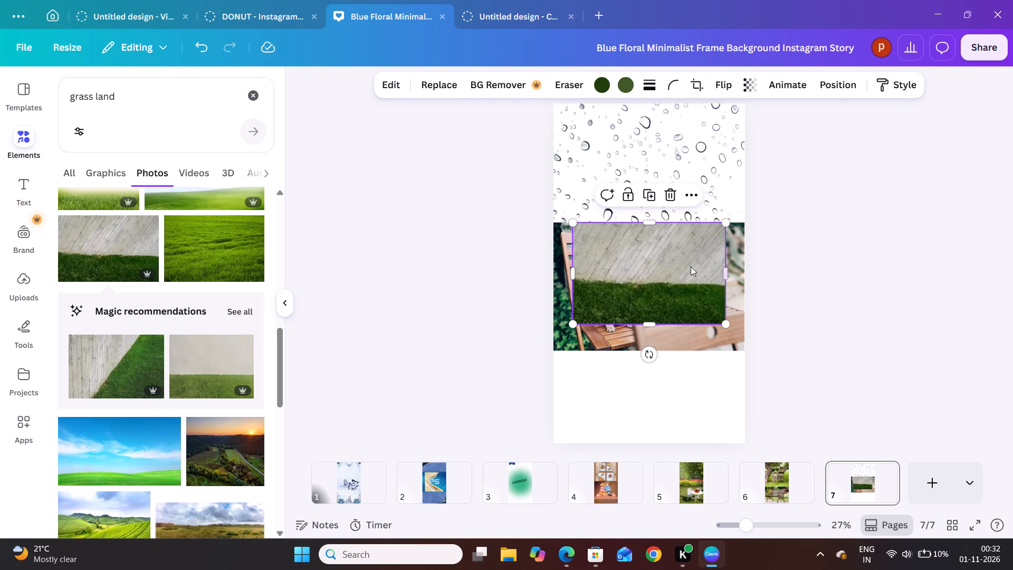
left_click_drag(678, 265, 680, 393)
left_click(649, 345)
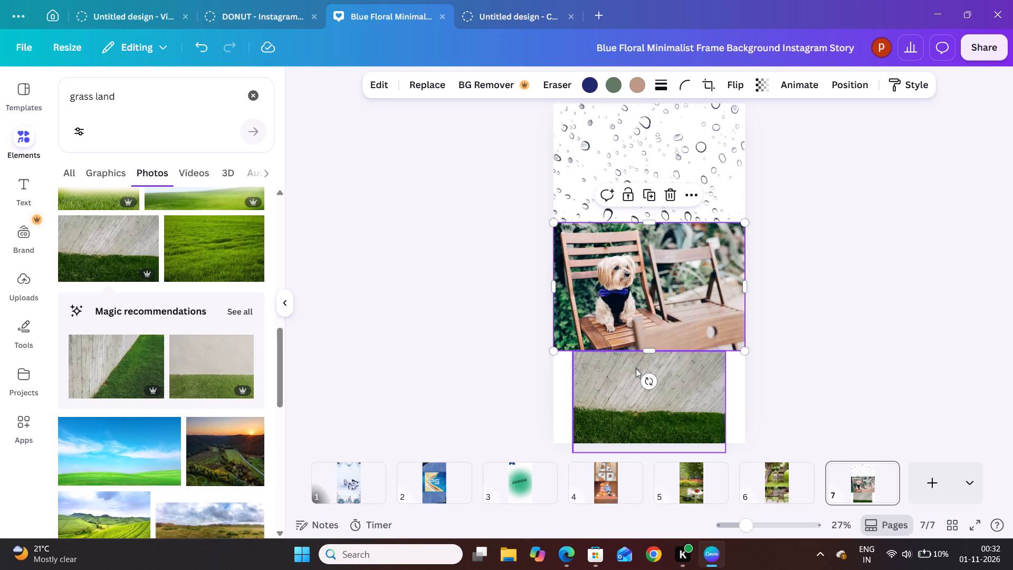
left_click(636, 368)
left_click_drag(654, 349, 653, 393)
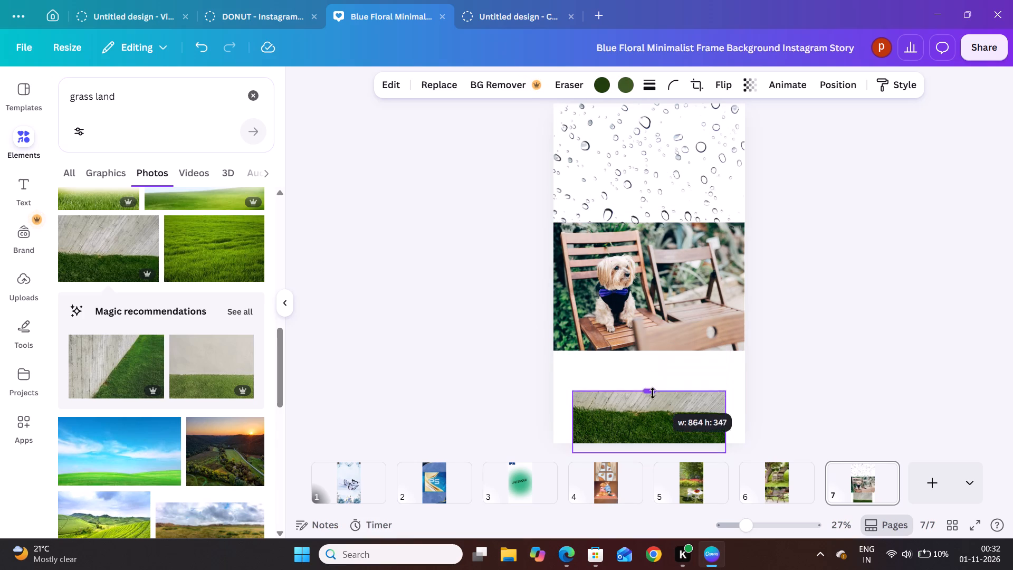
left_click_drag(653, 393, 654, 408)
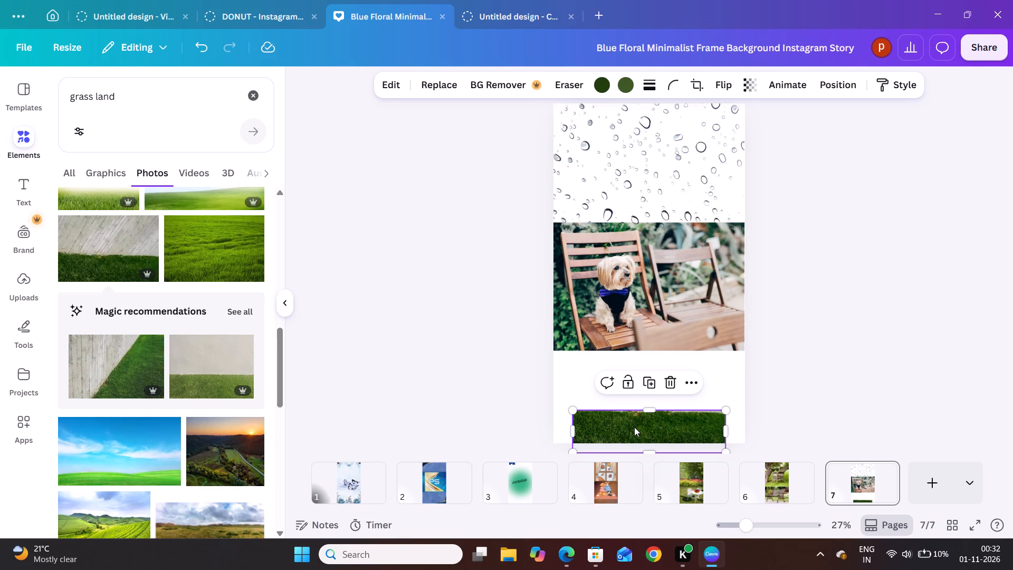
Move the cropped grass strip against the dog photo's lower edge and extend it to fill the page's bottom section at full width.
left_click_drag(635, 424, 636, 373)
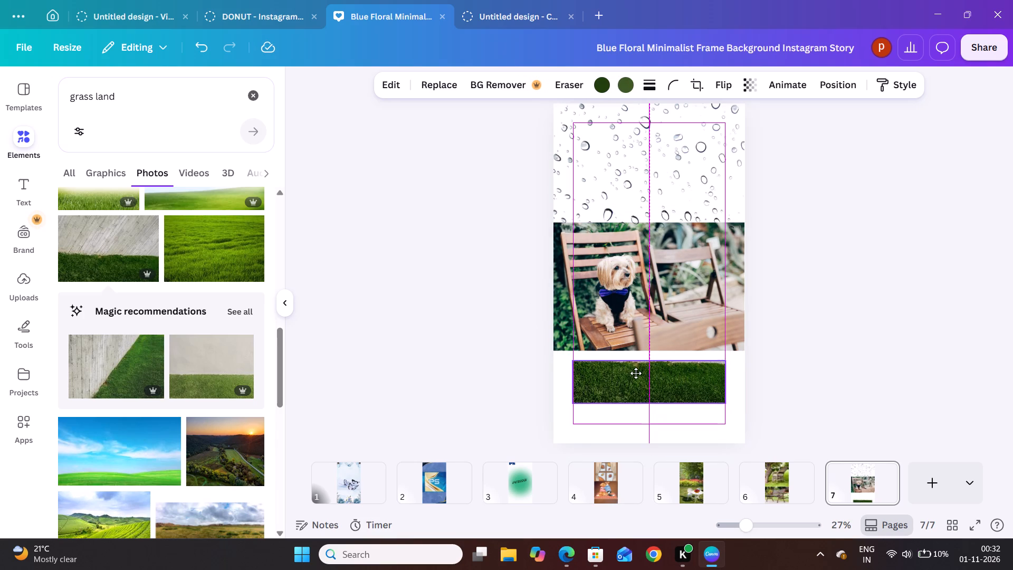
left_click_drag(636, 373, 637, 364)
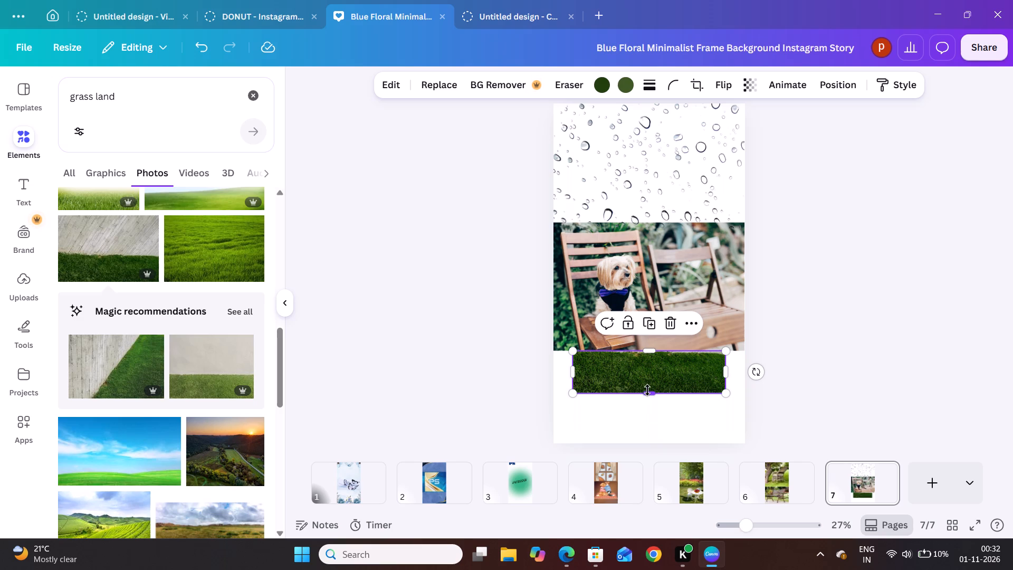
left_click_drag(647, 390, 649, 441)
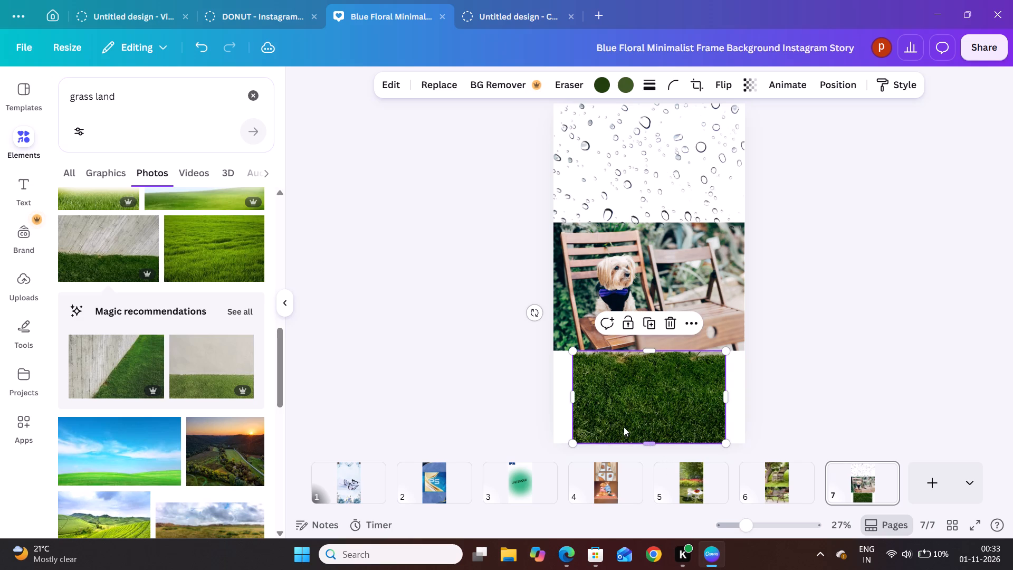
left_click_drag(572, 398, 569, 398)
left_click_drag(569, 398, 556, 400)
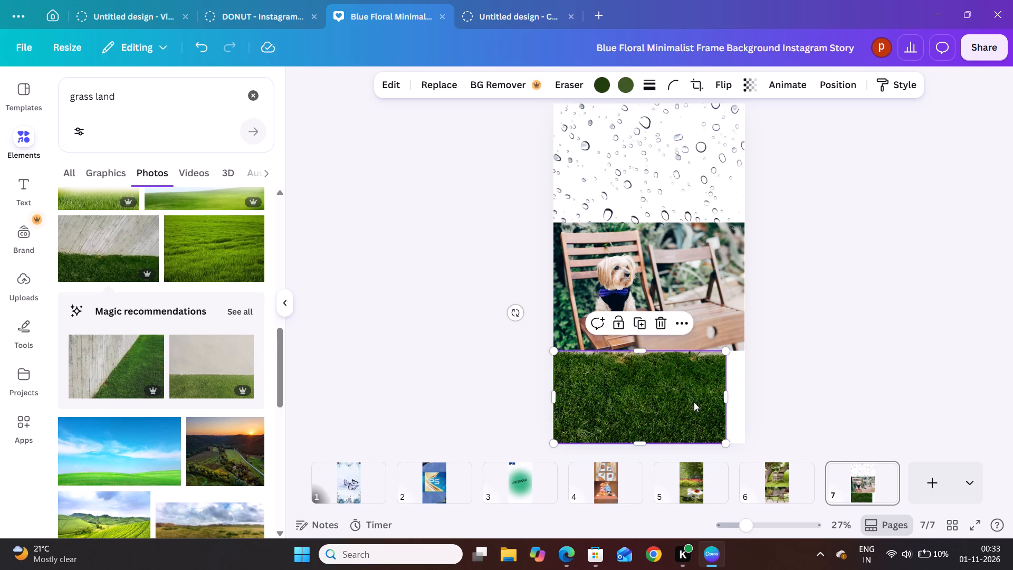
left_click_drag(727, 392, 737, 393)
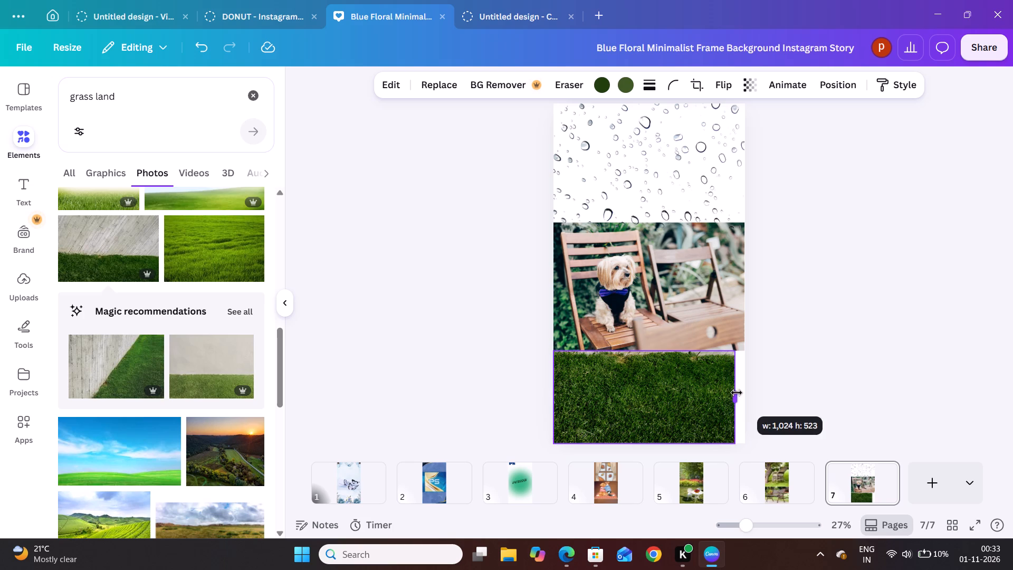
left_click_drag(737, 393, 747, 393)
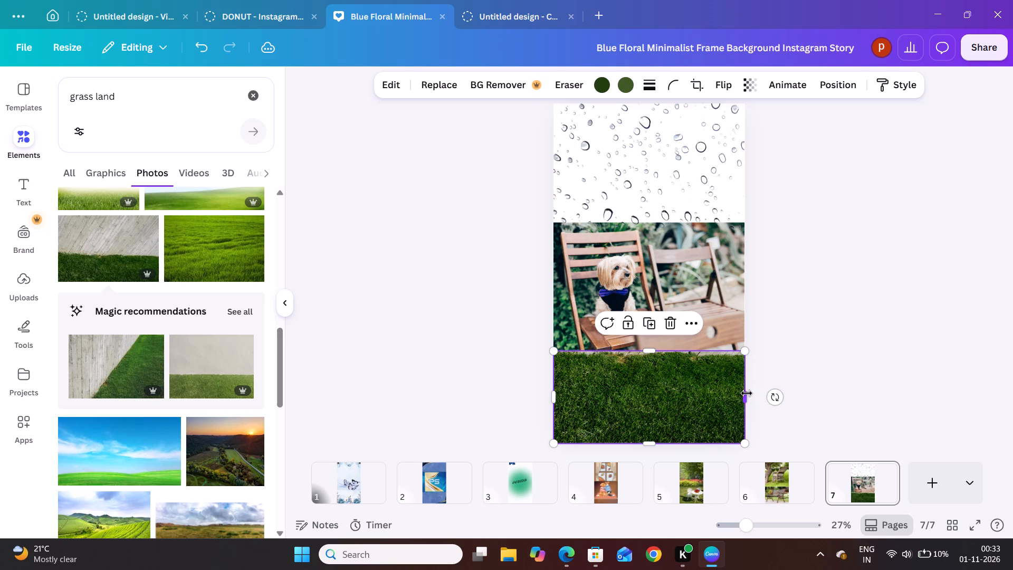
left_click(511, 355)
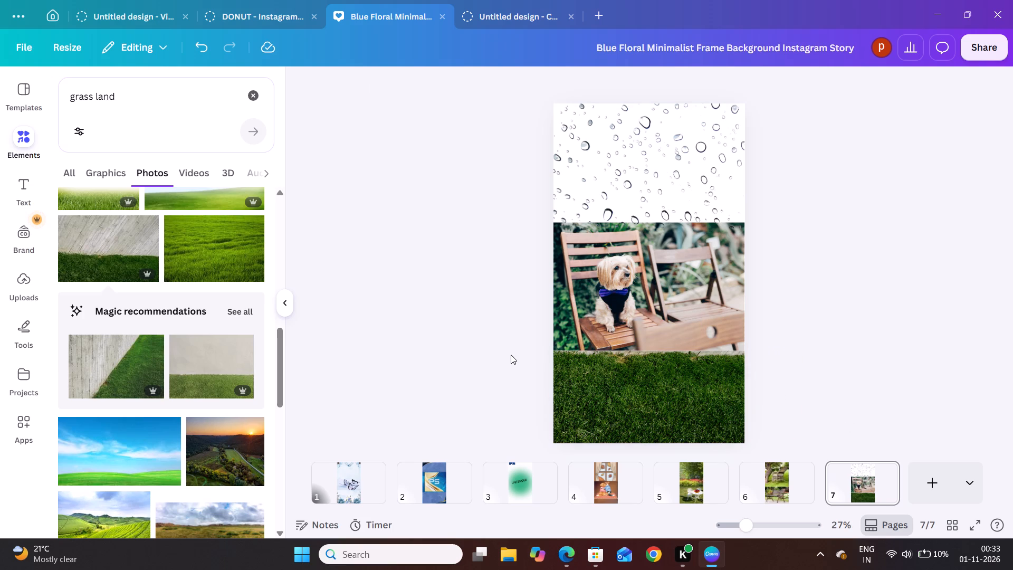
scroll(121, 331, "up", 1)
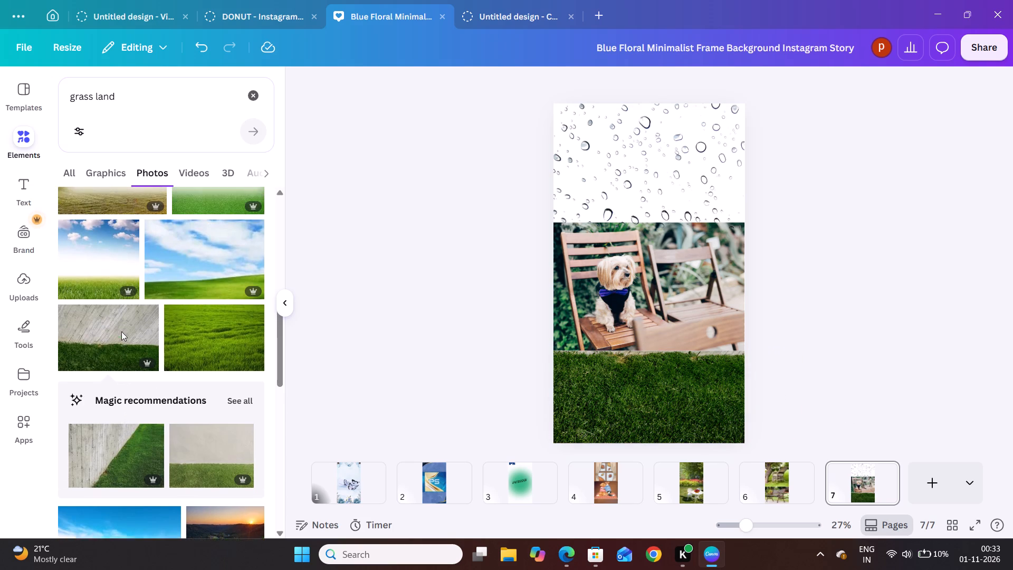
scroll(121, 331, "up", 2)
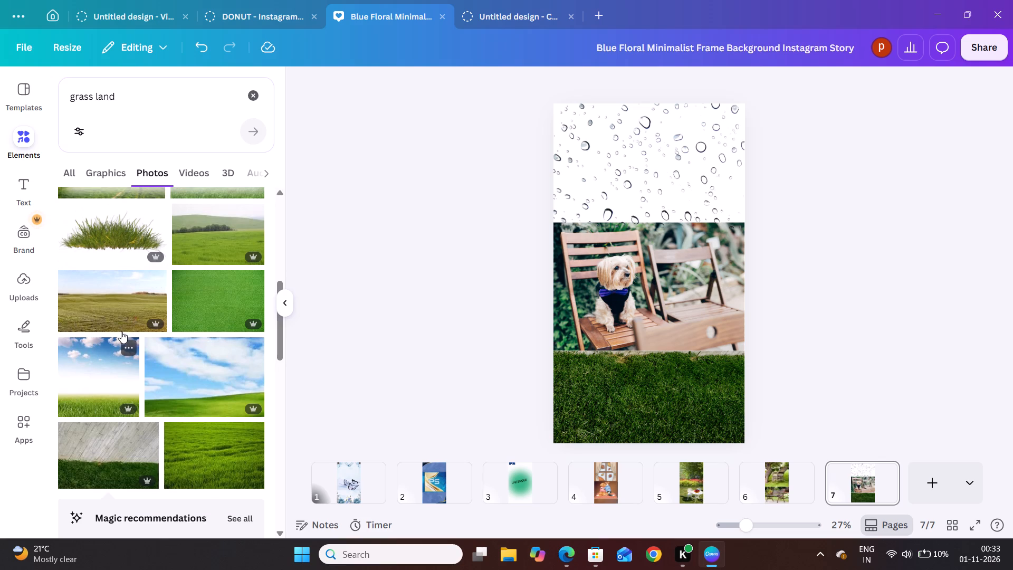
Add the cut-out grass tuft photo to page 7 and place it over the lawn in the page's bottom-left corner.
scroll(121, 331, "up", 2)
left_click(117, 326)
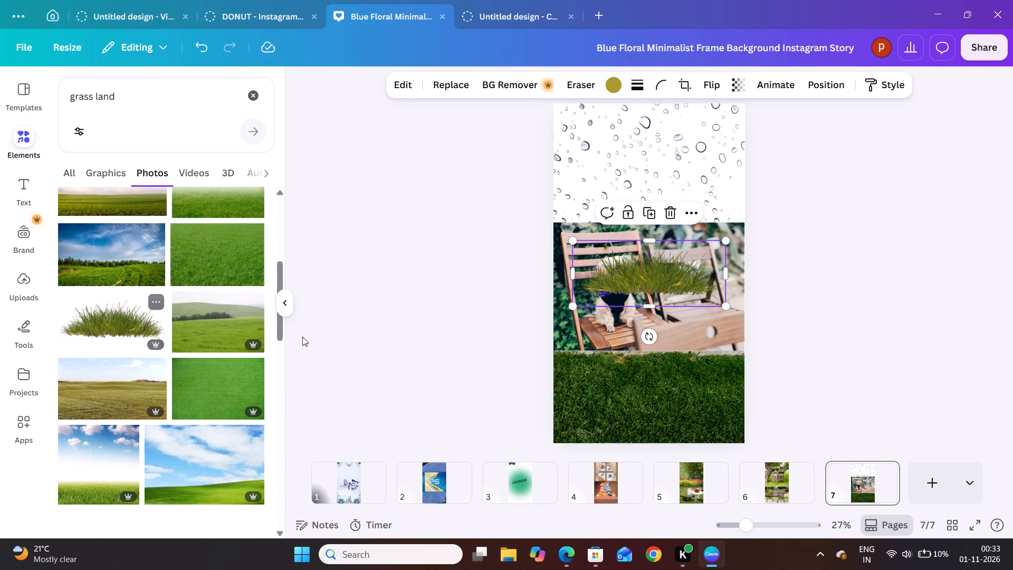
left_click_drag(652, 261, 654, 380)
left_click(482, 341)
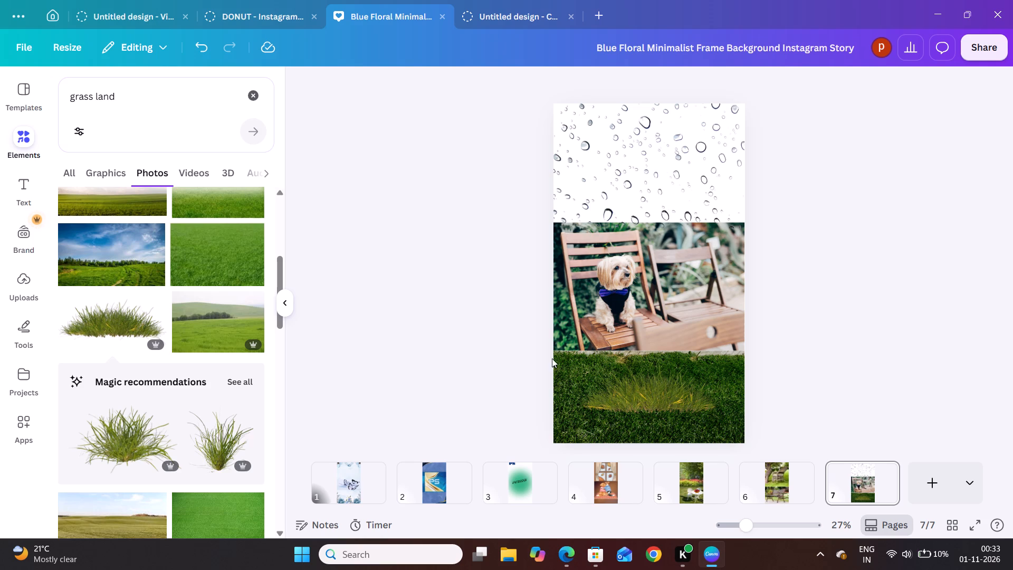
left_click_drag(619, 391, 585, 400)
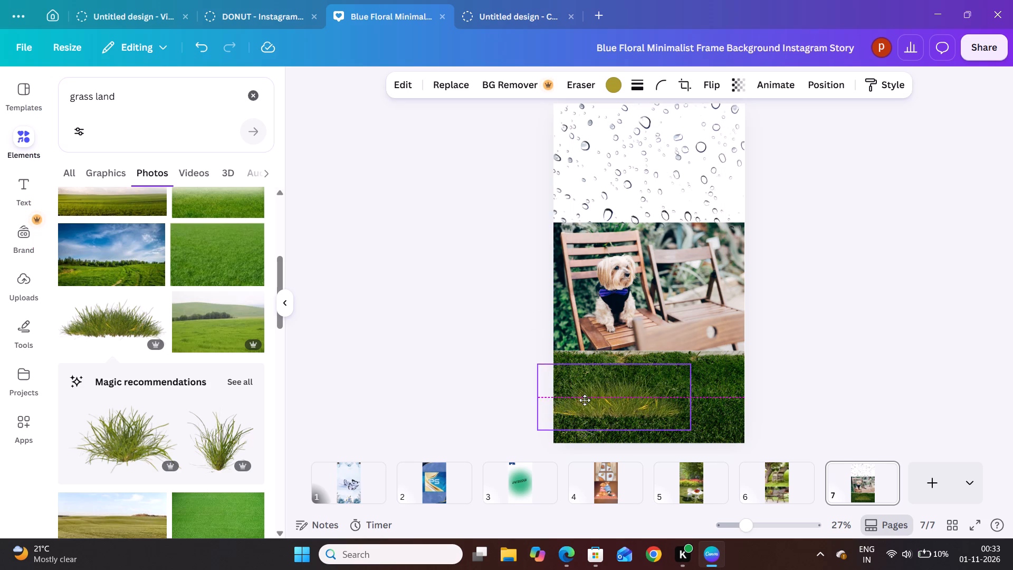
left_click_drag(585, 400, 586, 426)
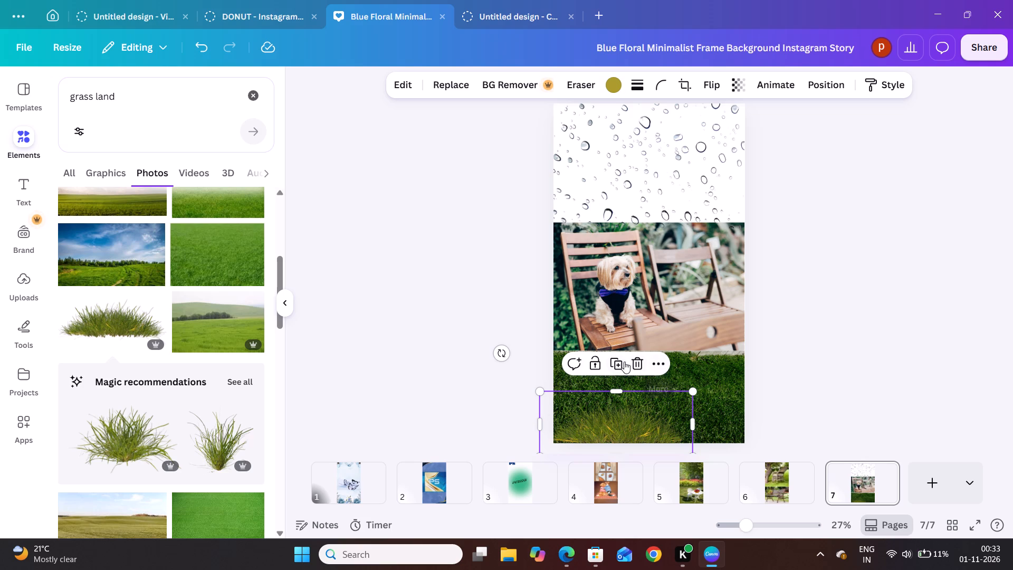
left_click(431, 384)
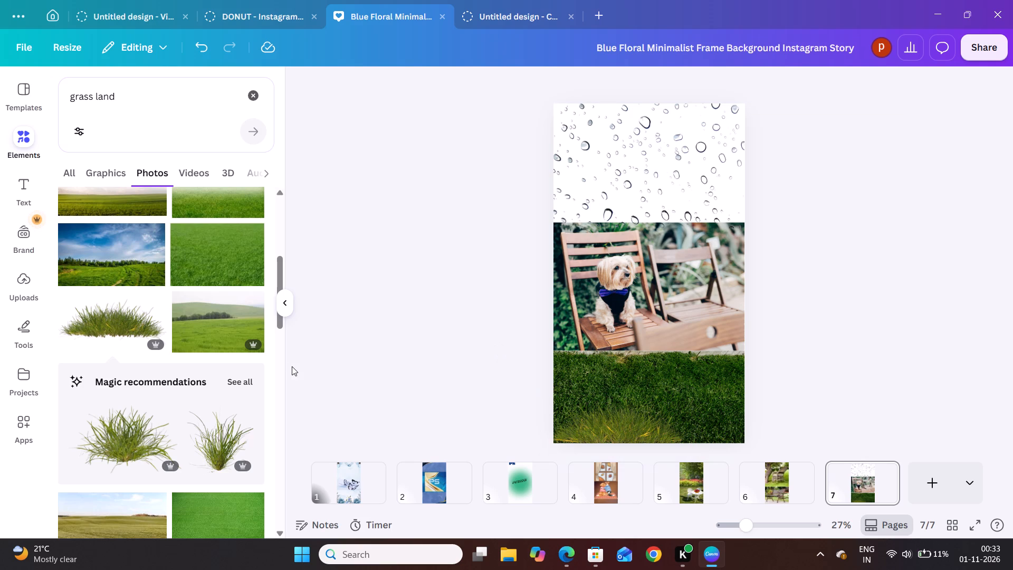
Add a second cut-out grass tuft photo and place it over the lawn in the page's bottom-right corner.
left_click(118, 329)
left_click_drag(663, 271, 668, 281)
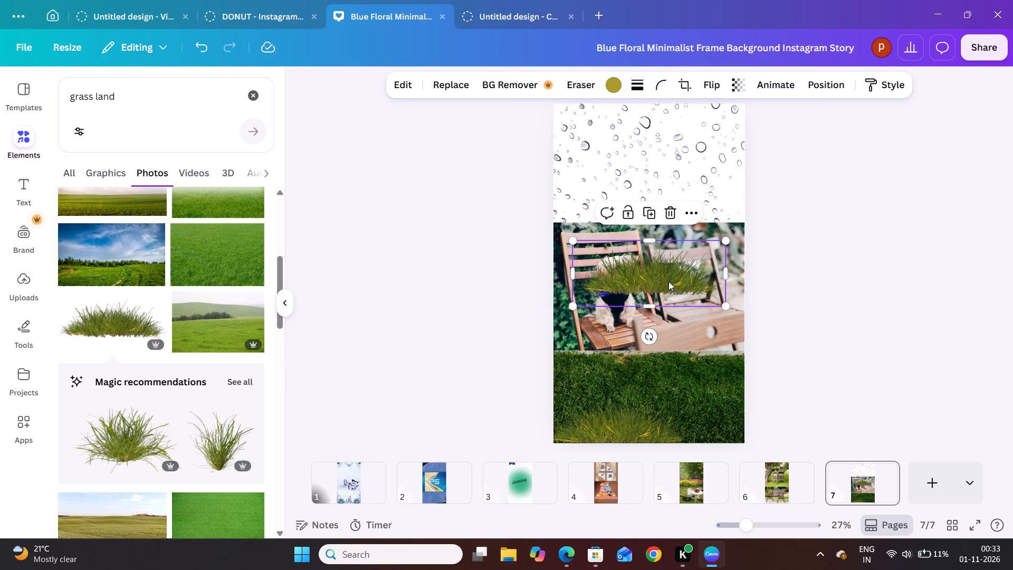
left_click_drag(668, 281, 721, 421)
left_click(469, 352)
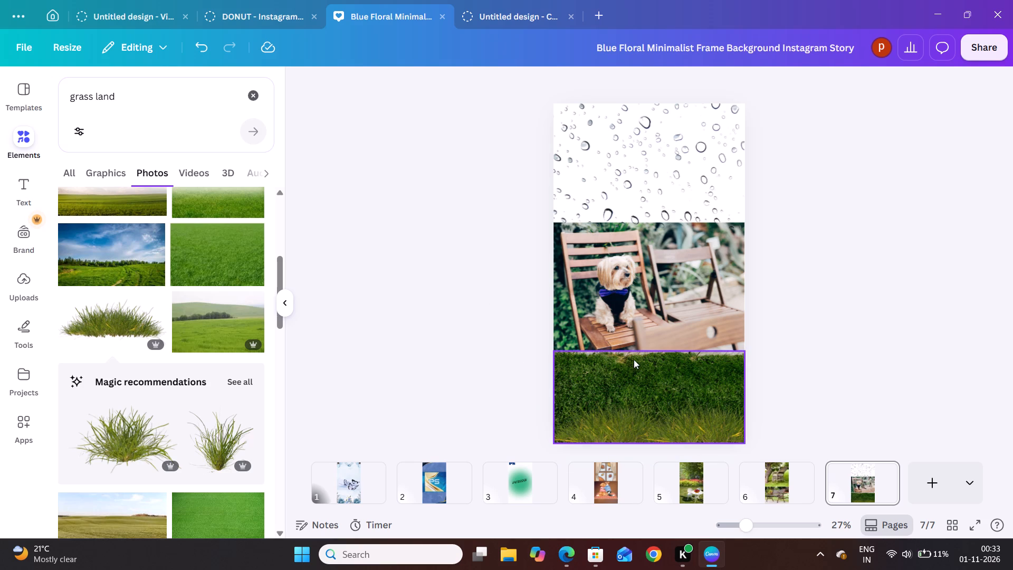
left_click(440, 296)
Shift the lawn photo down and extend its upper edge back to the dog photo, uncovering a strip of grey wall.
left_click(647, 369)
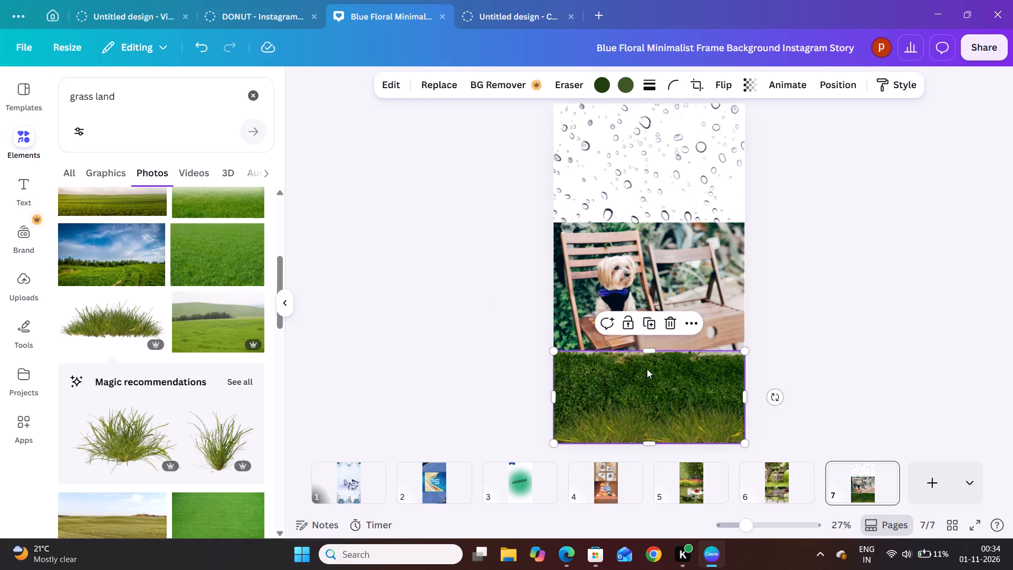
left_click(500, 322)
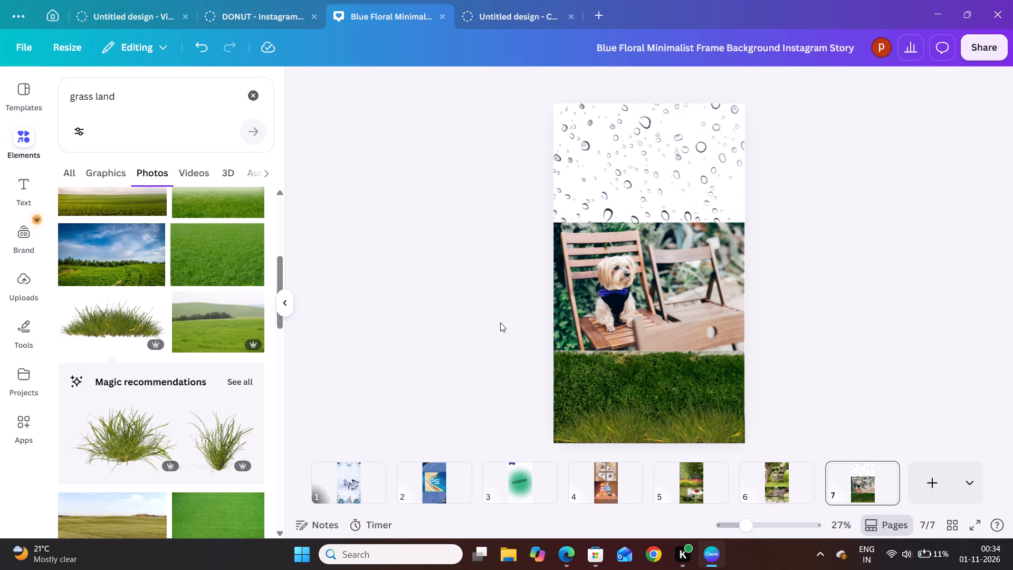
scroll(152, 316, "down", 3)
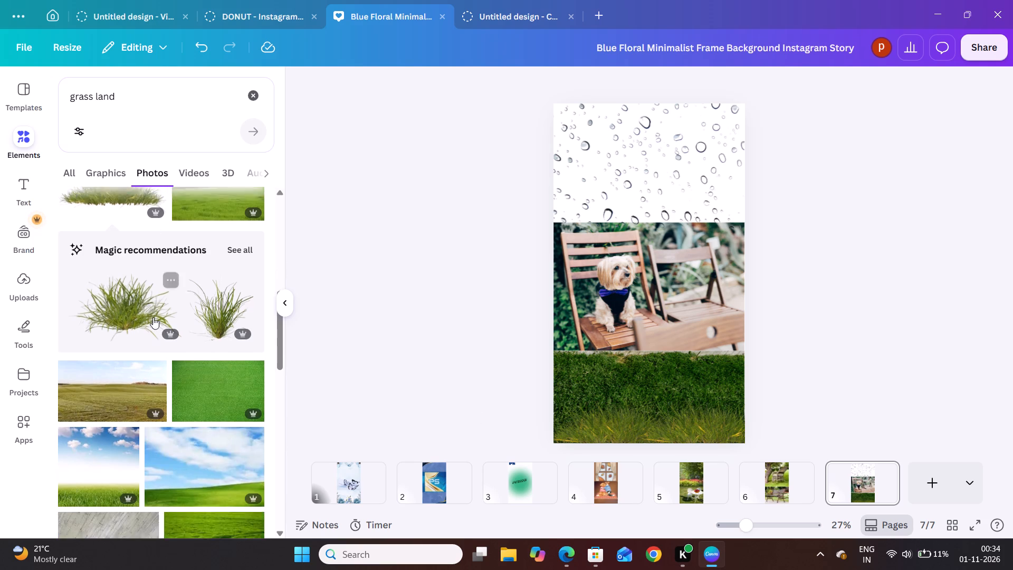
scroll(153, 317, "down", 1)
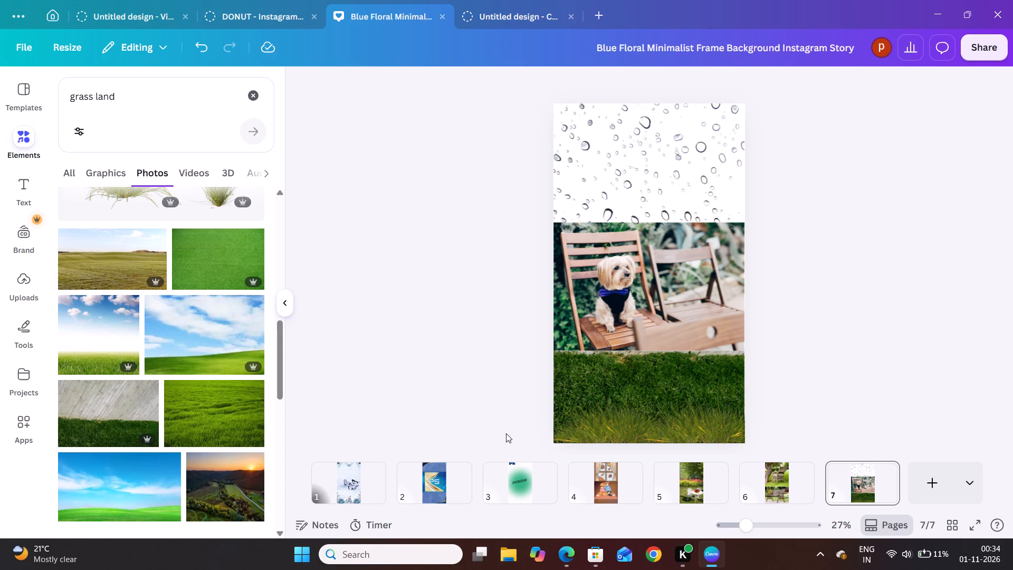
left_click(657, 369)
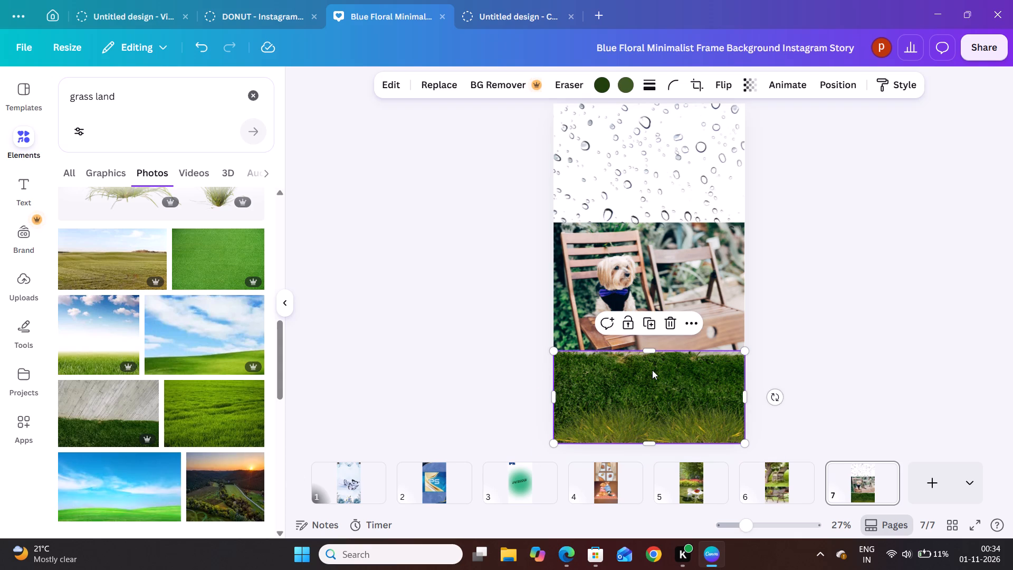
left_click_drag(652, 370, 653, 383)
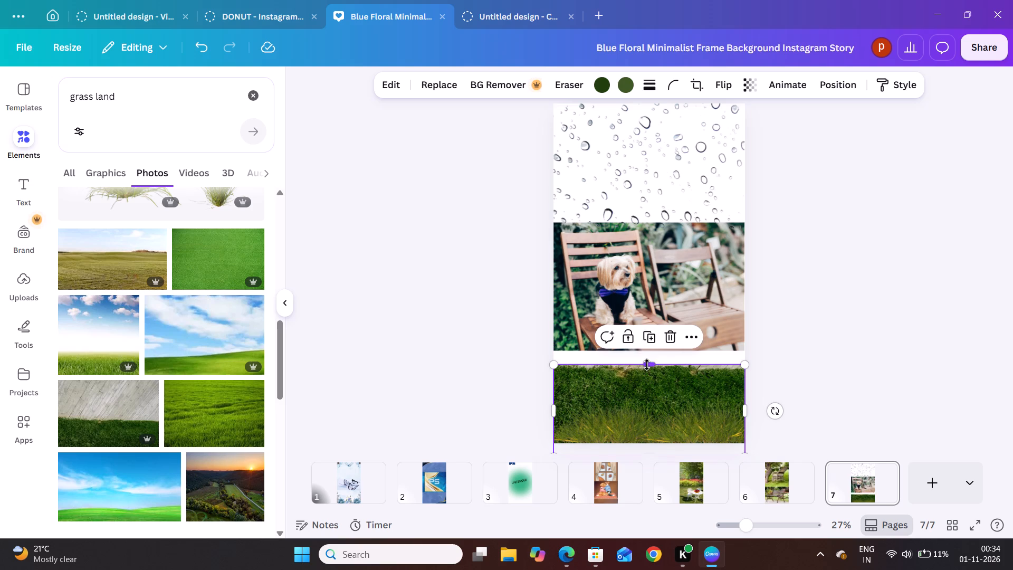
left_click_drag(647, 365, 647, 354)
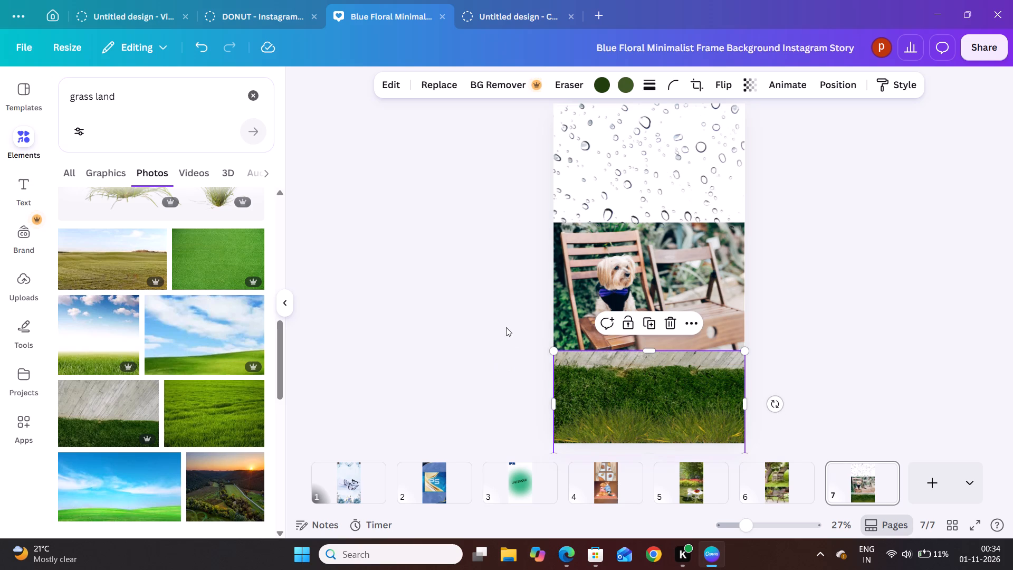
left_click(503, 330)
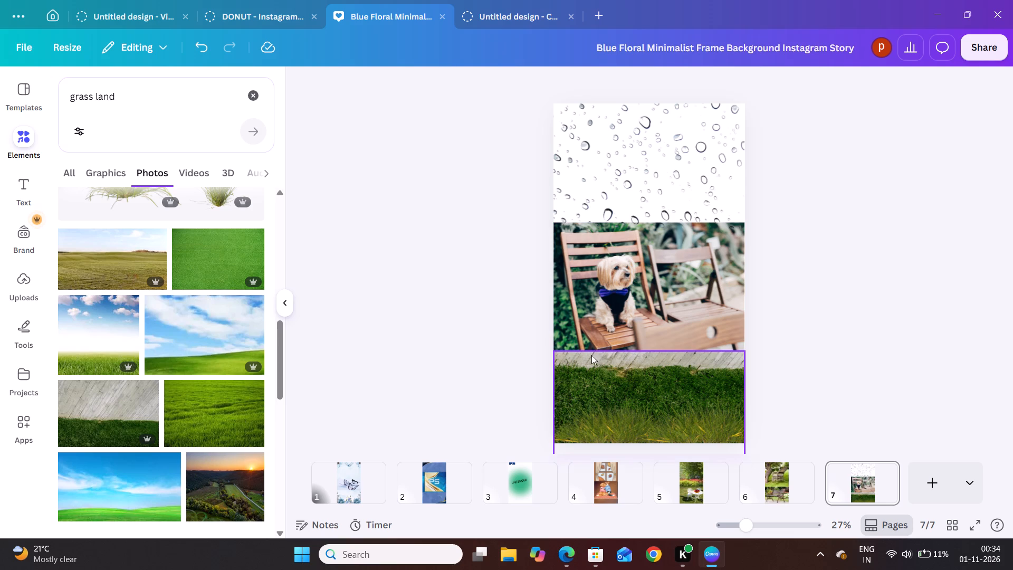
left_click(513, 332)
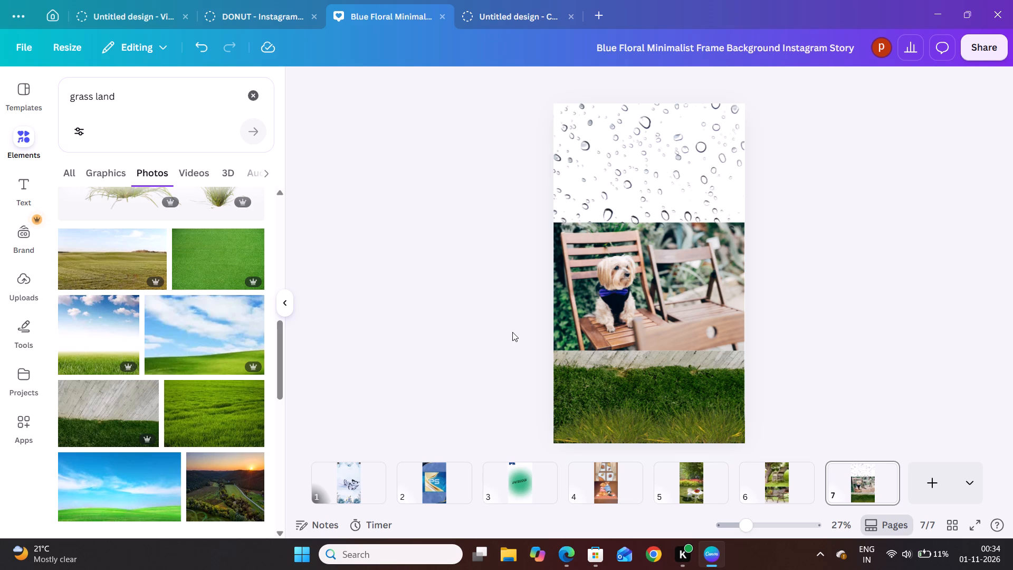
Save the design.
left_click(19, 46)
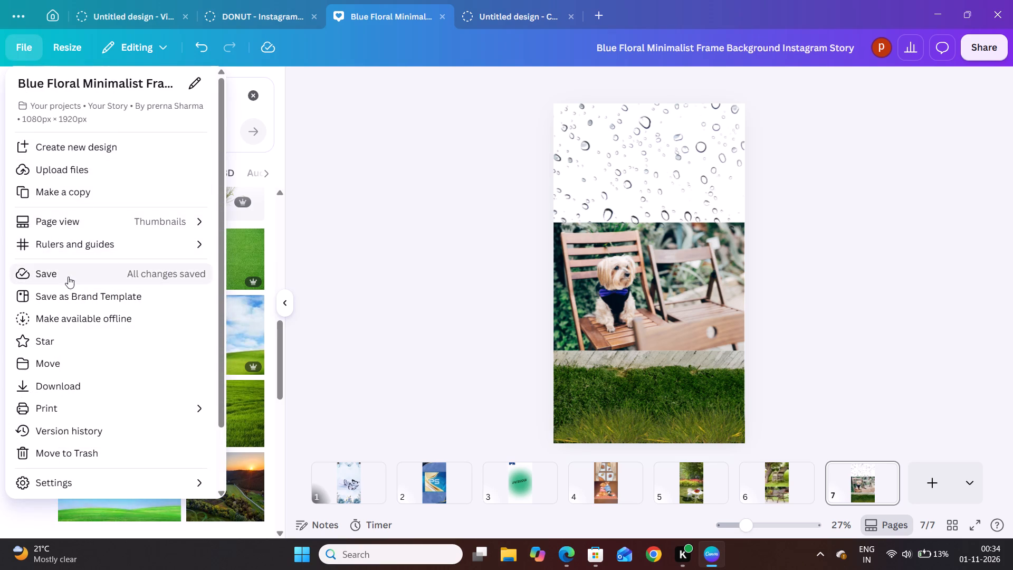
left_click(68, 277)
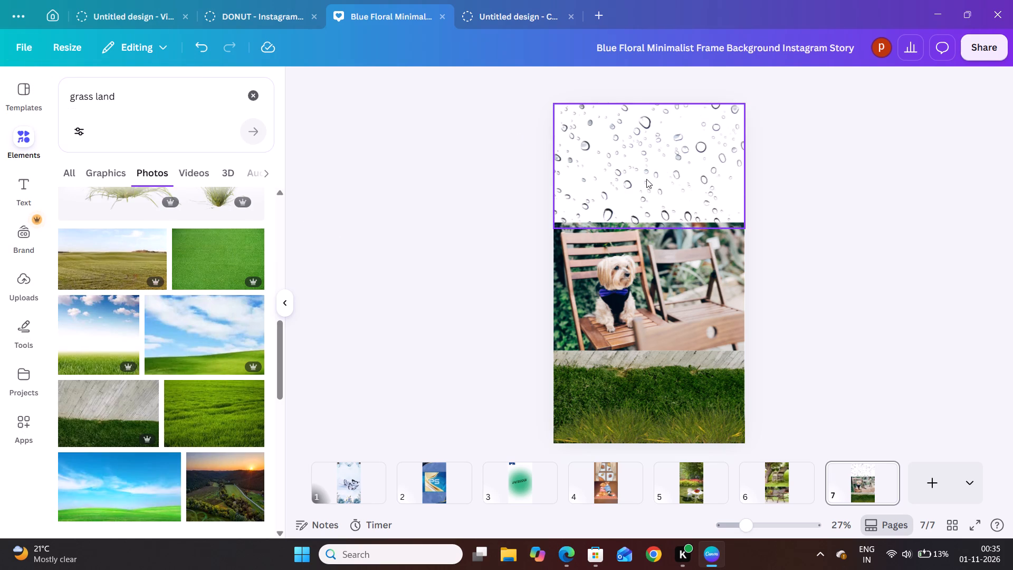
Search the photos for "blue sky background" and add the bright blue sky photo with scattered white clouds to page 7.
left_click(646, 191)
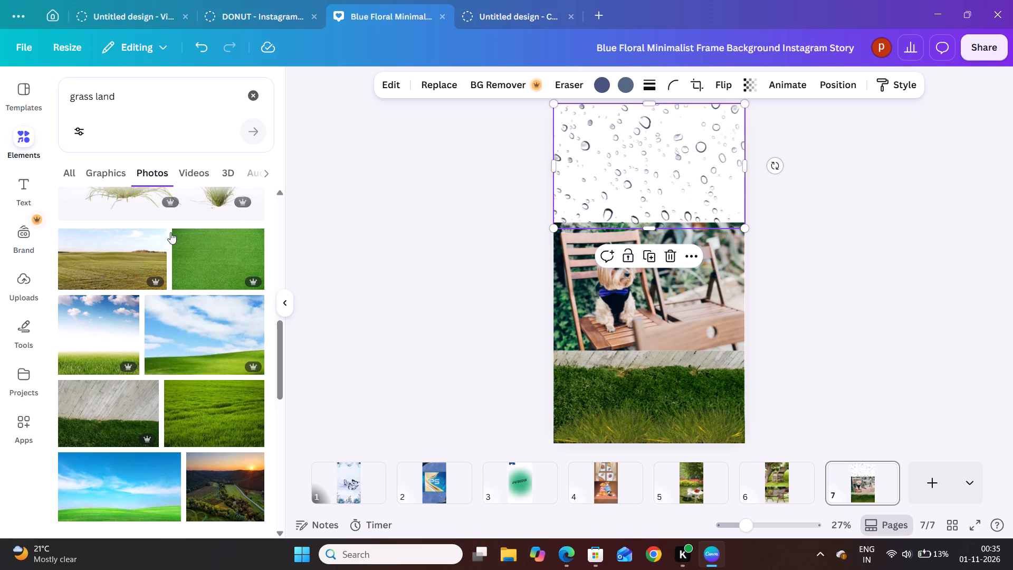
left_click_drag(121, 98, 46, 98)
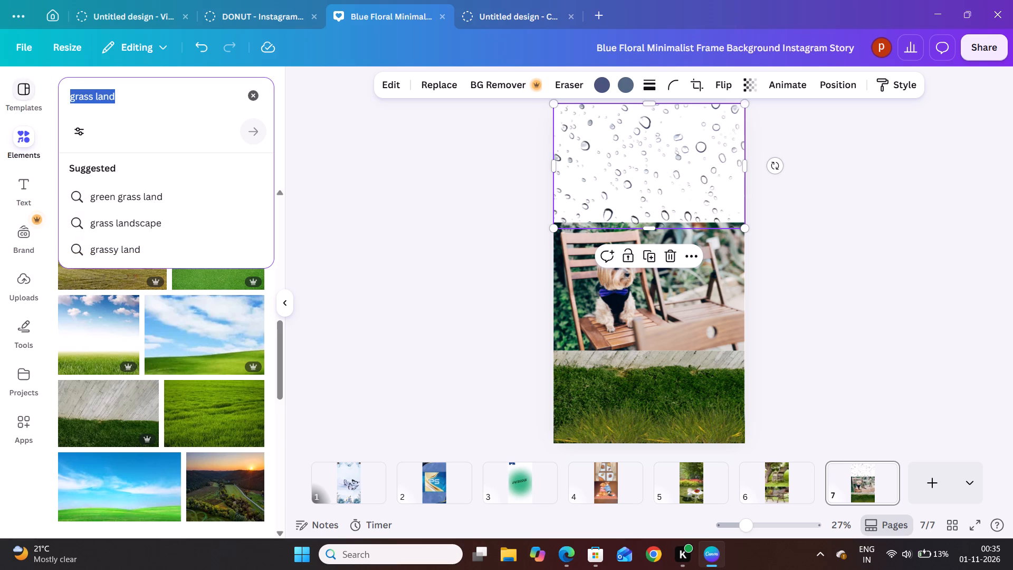
type("blue sky")
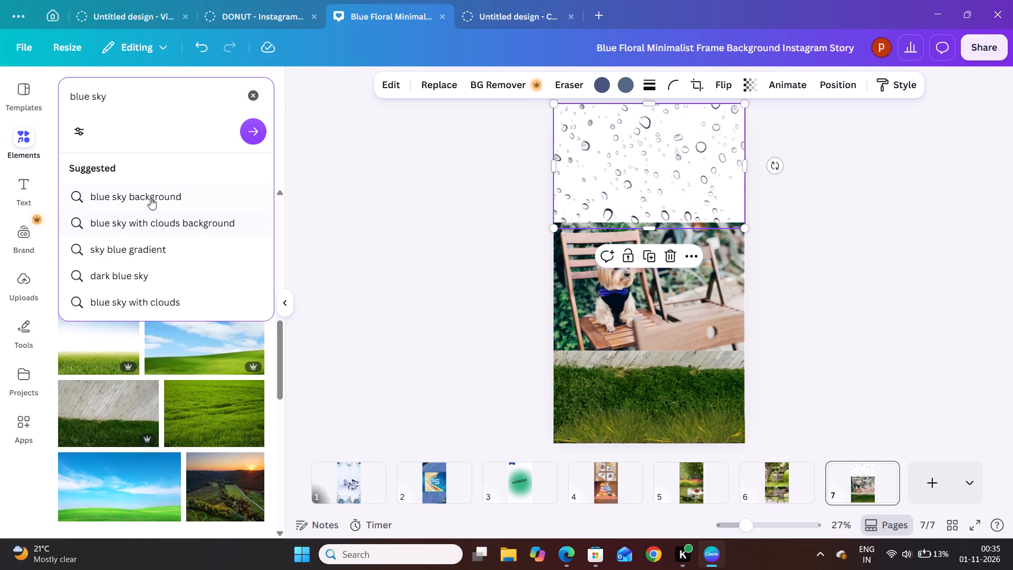
left_click(152, 192)
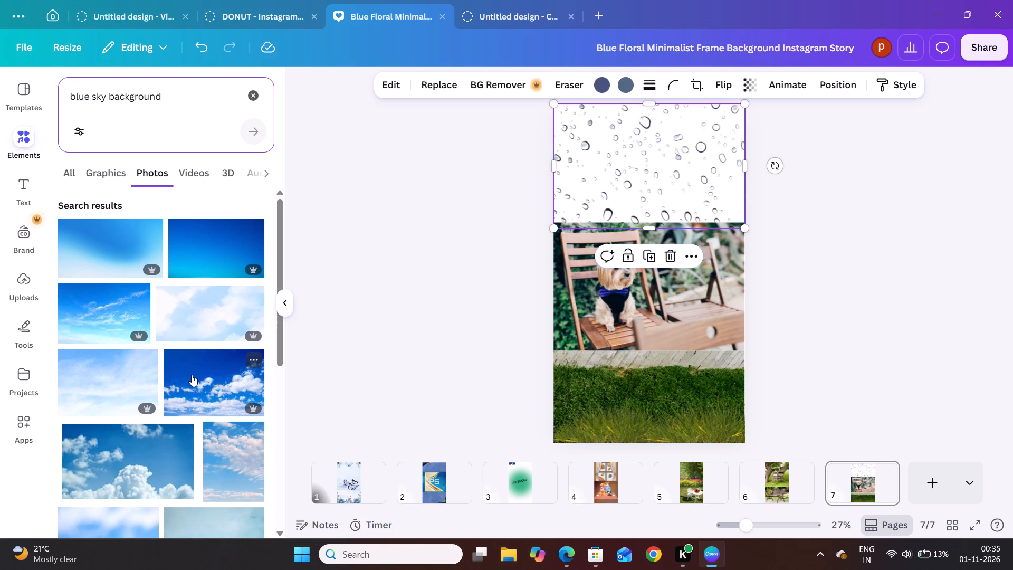
scroll(192, 375, "down", 2)
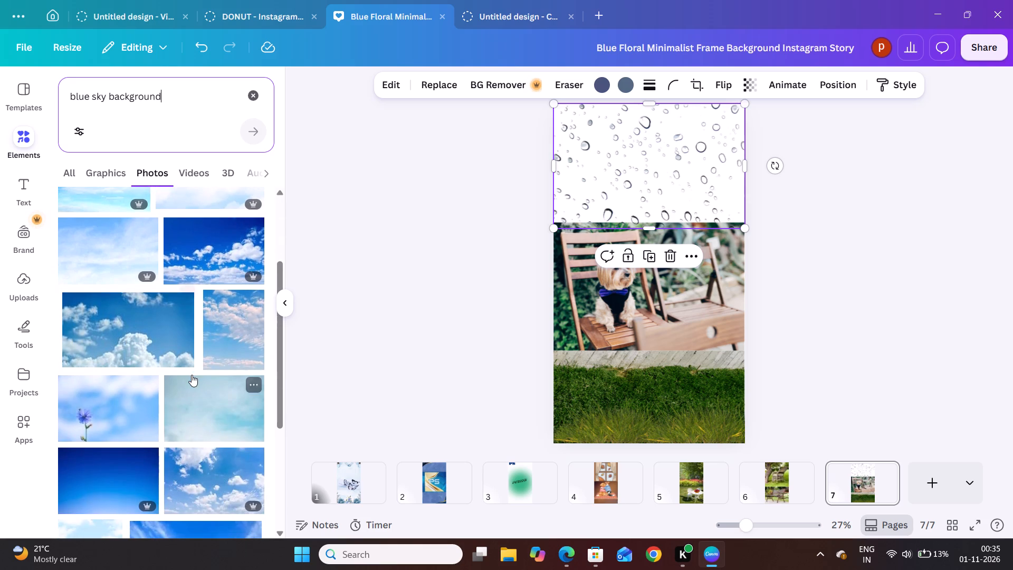
scroll(192, 375, "up", 2)
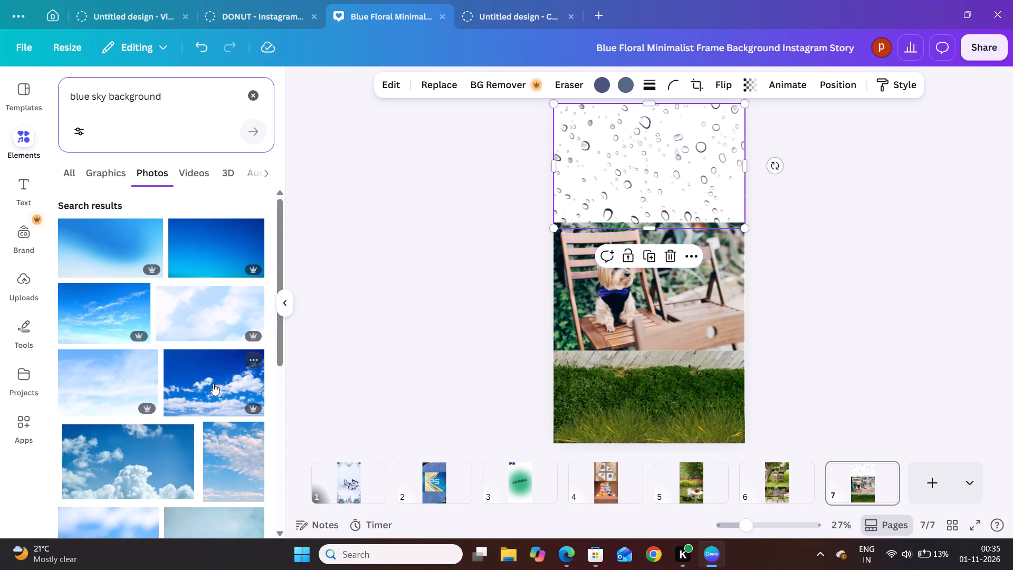
scroll(213, 384, "down", 5)
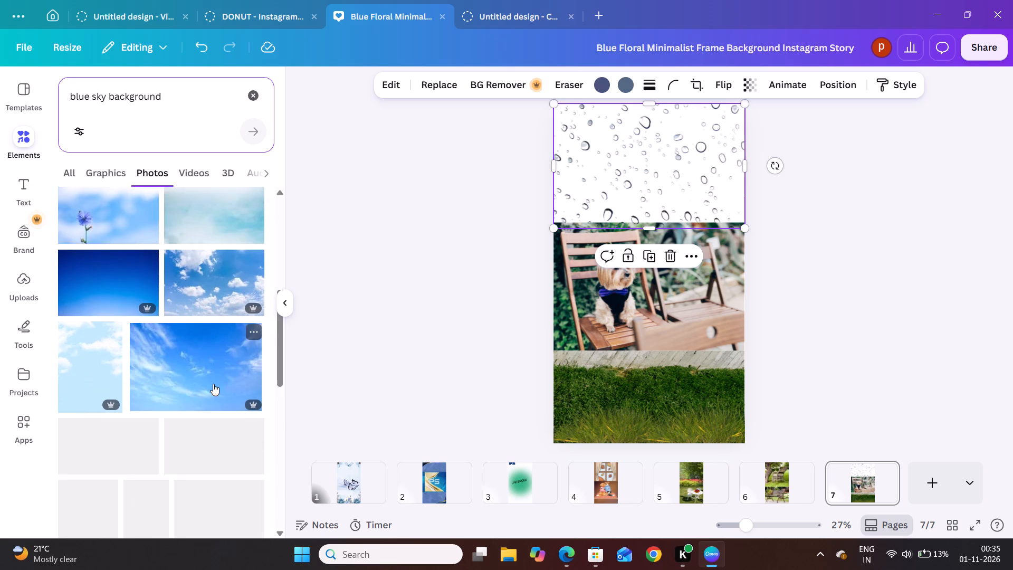
scroll(213, 384, "down", 3)
scroll(213, 384, "up", 5)
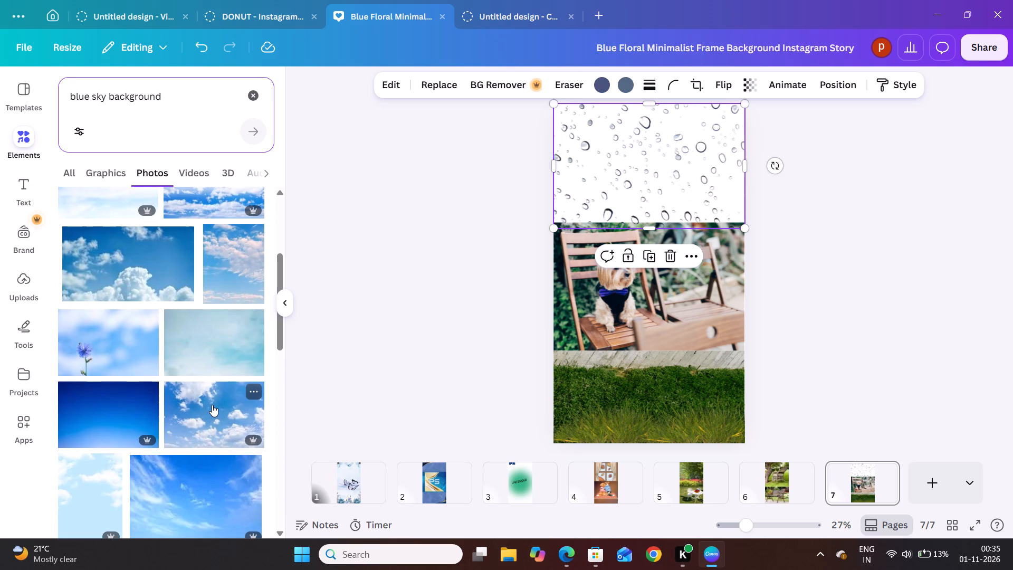
left_click(212, 405)
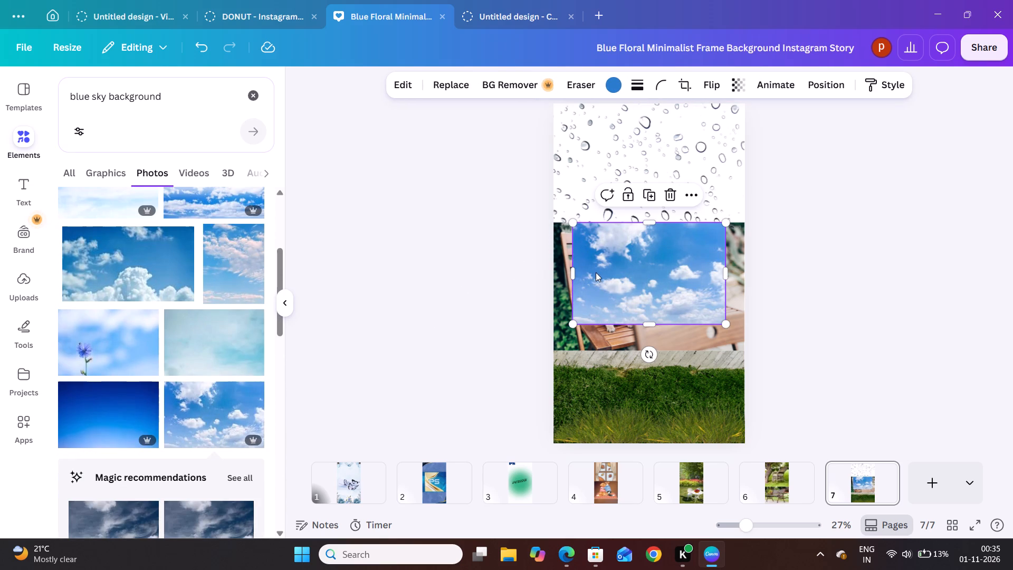
Move the sky photo to the page's upper edge and stretch it to full width, down to the dog photo.
left_click_drag(596, 272, 585, 152)
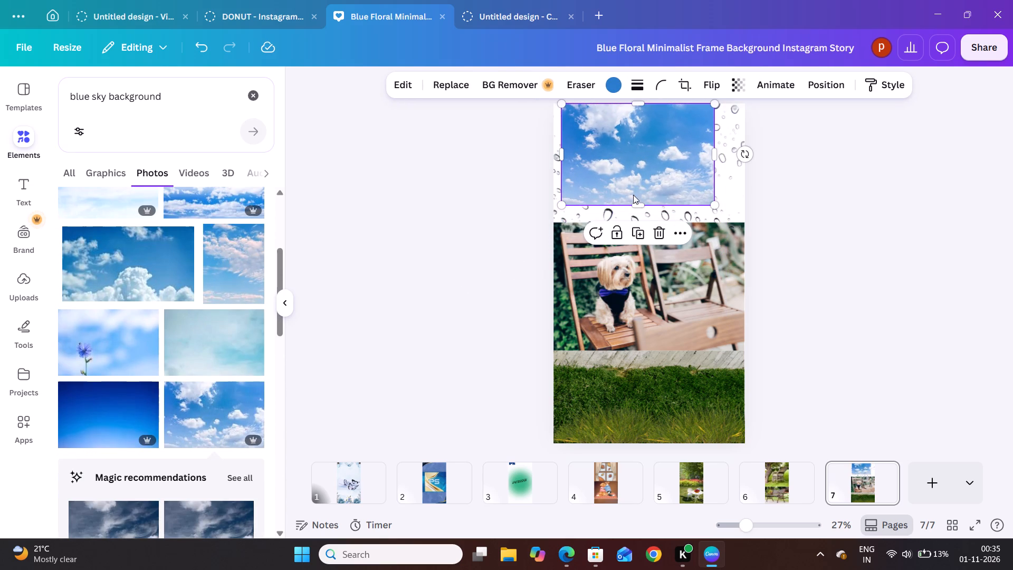
left_click_drag(636, 206, 639, 220)
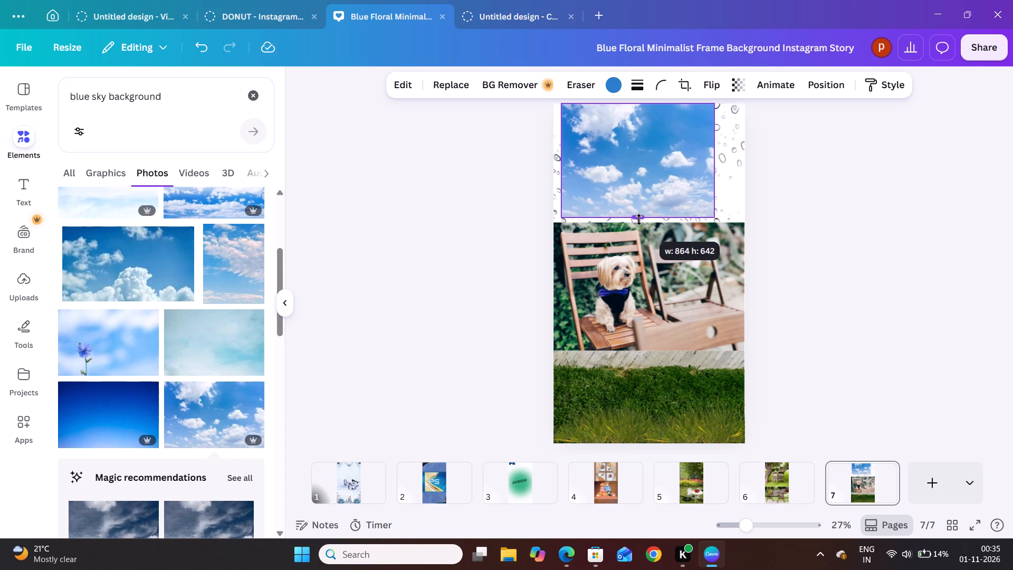
left_click_drag(639, 220, 639, 221)
left_click_drag(715, 165, 741, 163)
left_click_drag(560, 169, 558, 169)
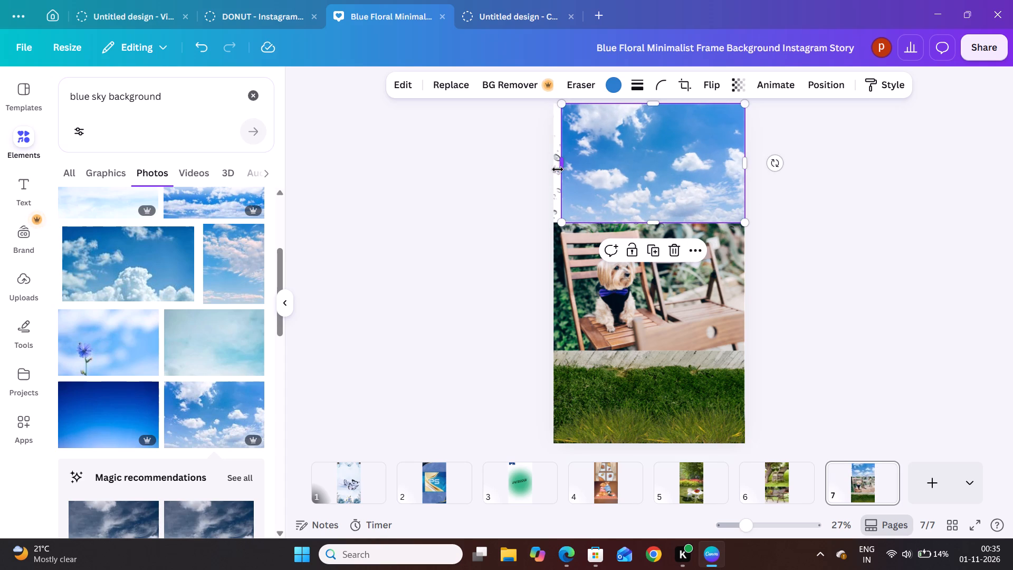
left_click_drag(558, 169, 552, 169)
Shorten the sky photo from below to a strip across the page's top and send it backward behind the water-droplet photo.
left_click_drag(649, 222, 639, 170)
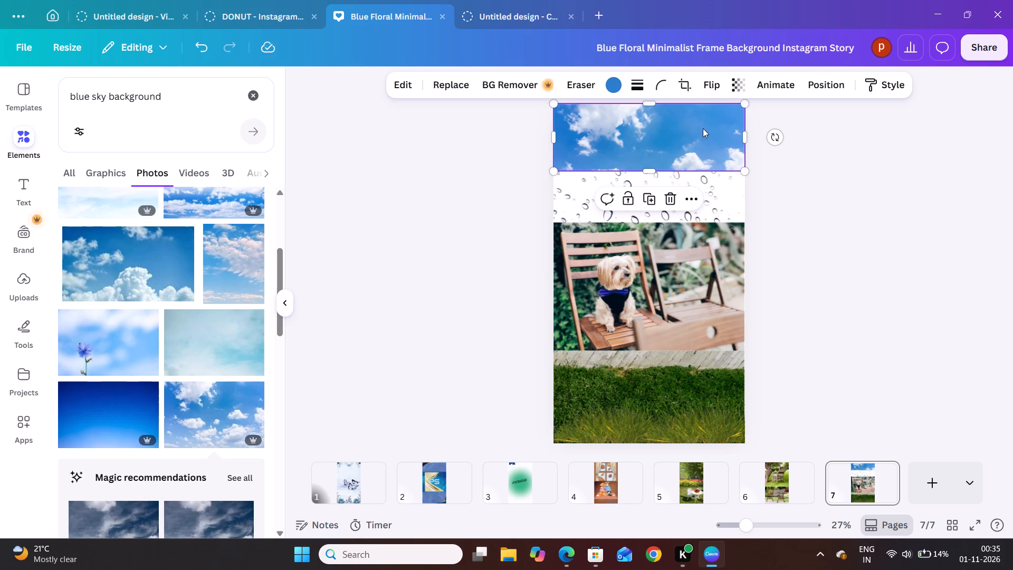
left_click(825, 79)
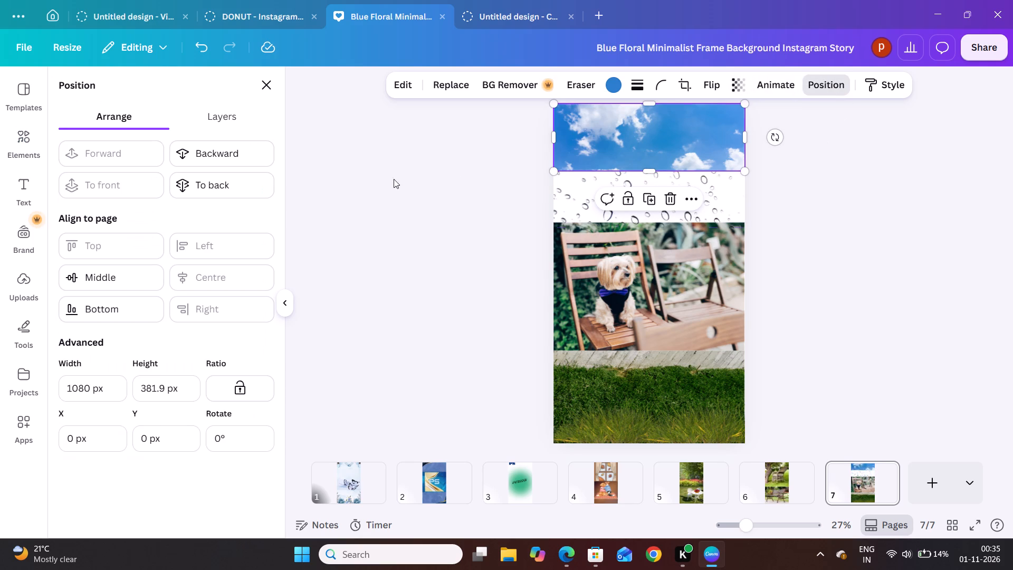
left_click(236, 154)
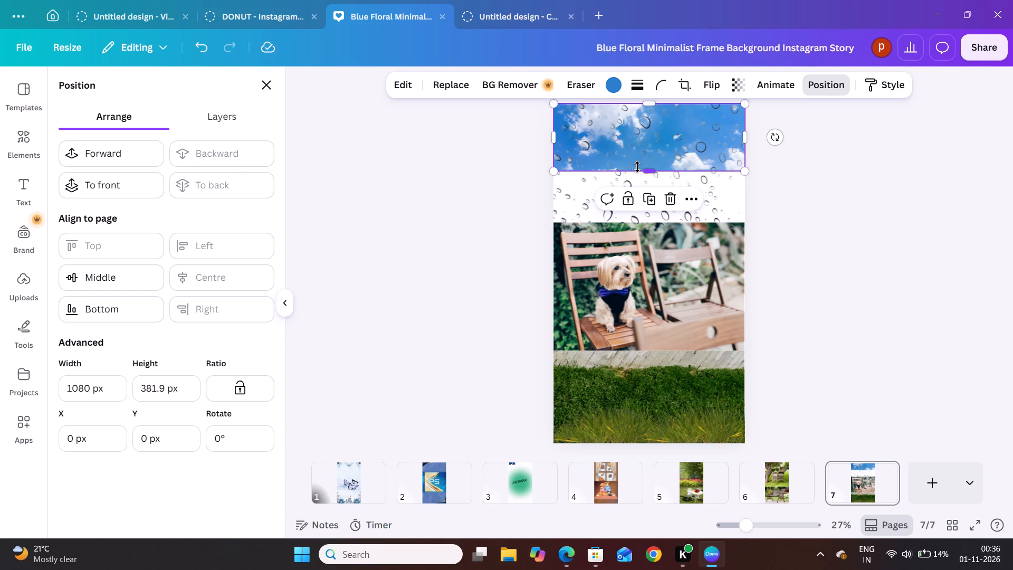
left_click_drag(649, 169, 652, 154)
left_click(501, 184)
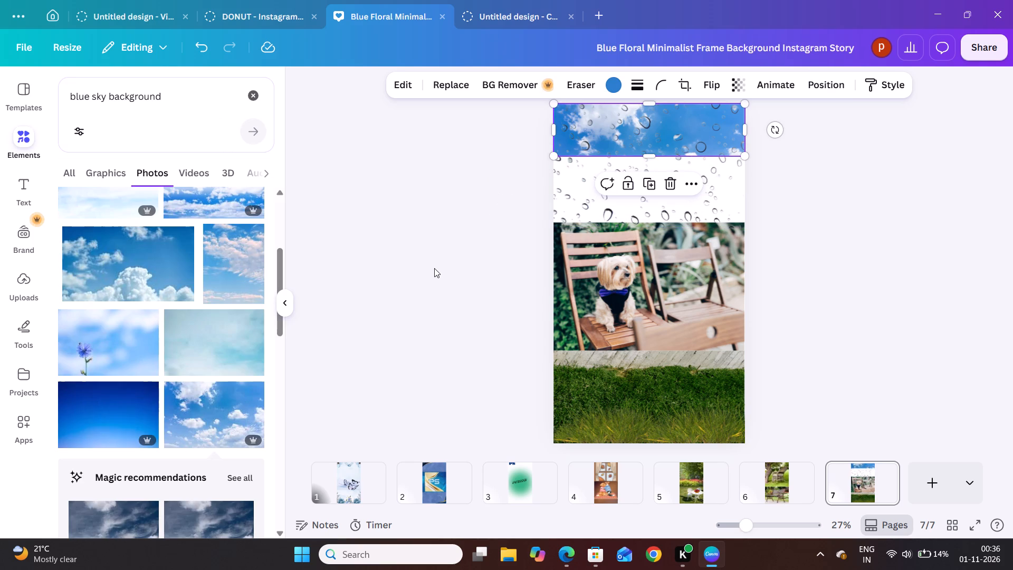
Search the photos for "blue cloudy sky background" and add the grey-blue photo of dense clouds to page 7.
left_click(434, 268)
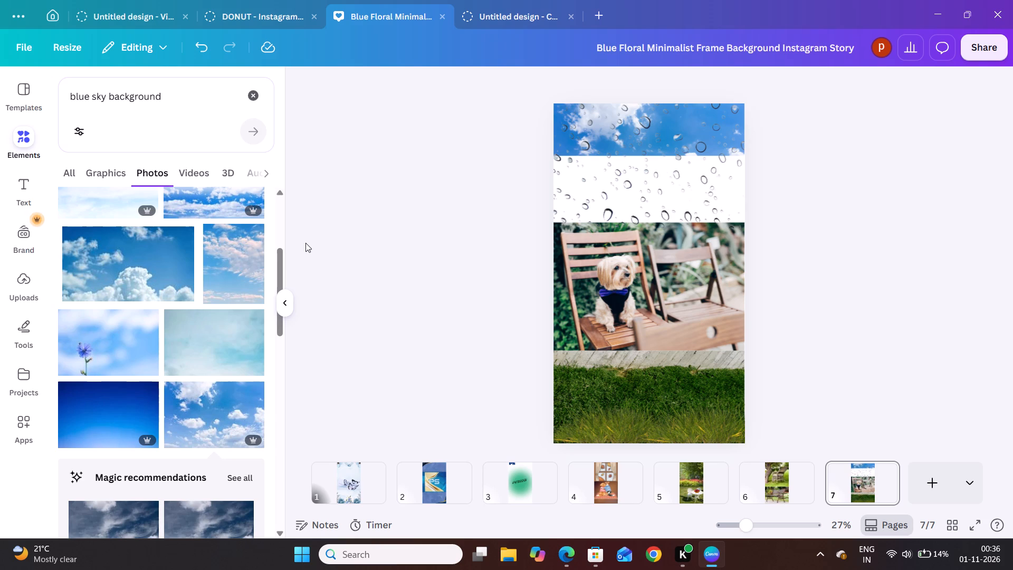
left_click(91, 92)
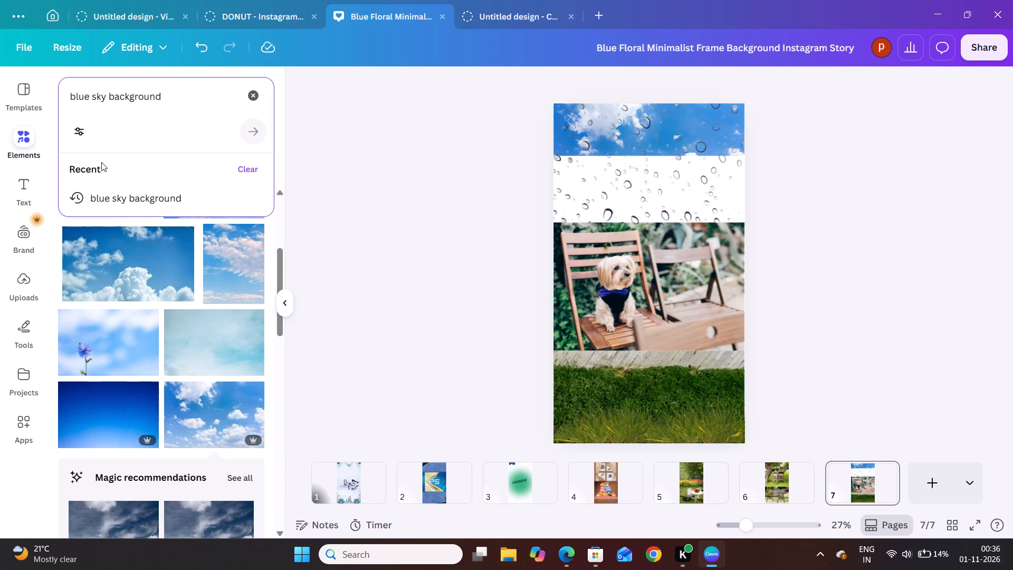
type("clou")
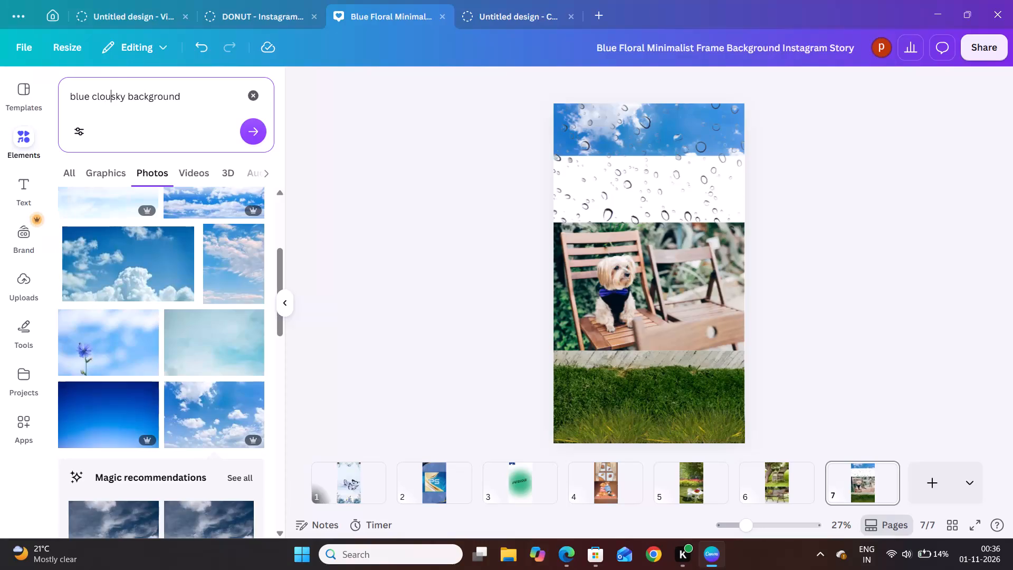
type("dy")
key("space")
key("Return")
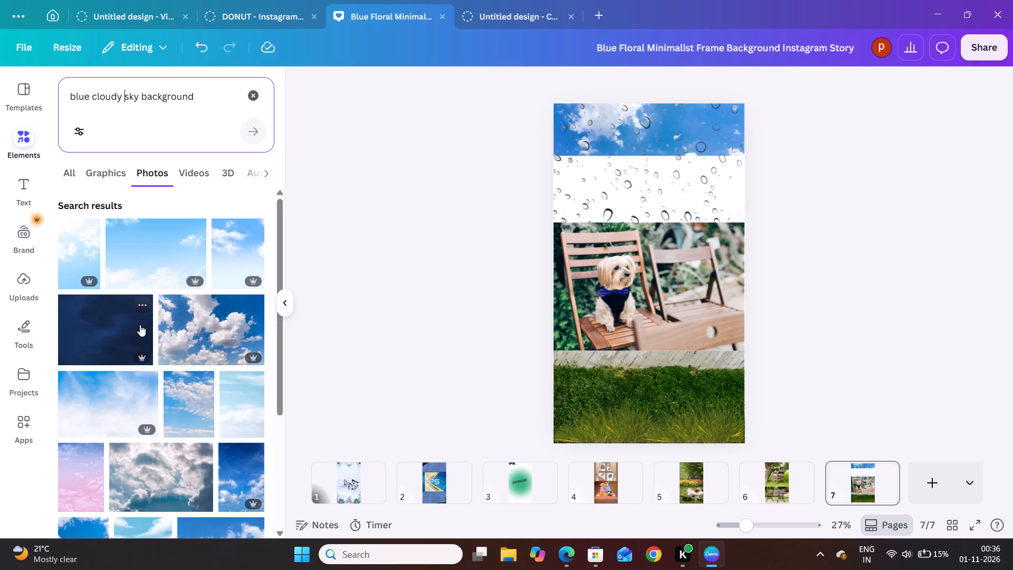
scroll(178, 379, "down", 1)
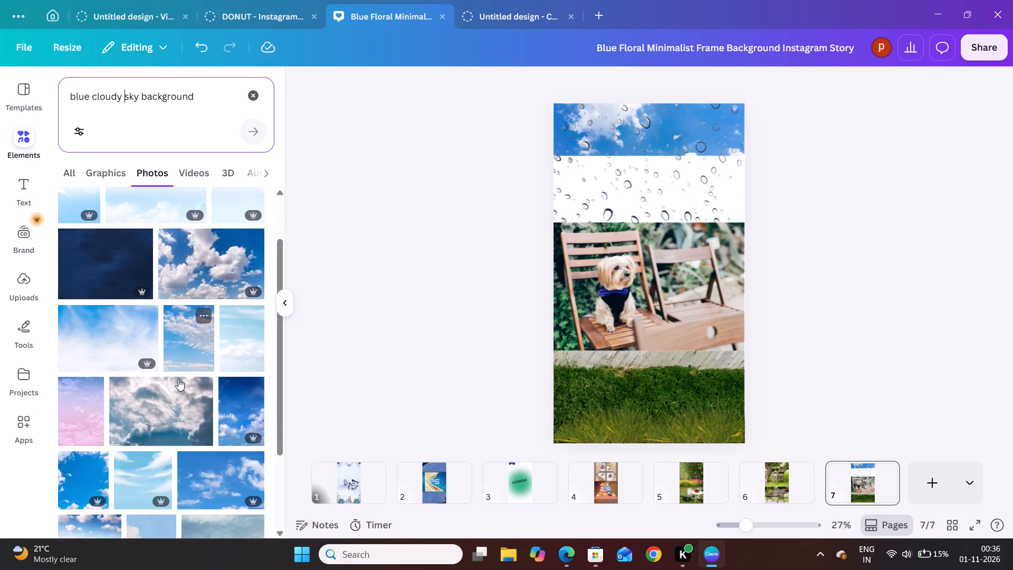
scroll(179, 382, "down", 1)
left_click(176, 347)
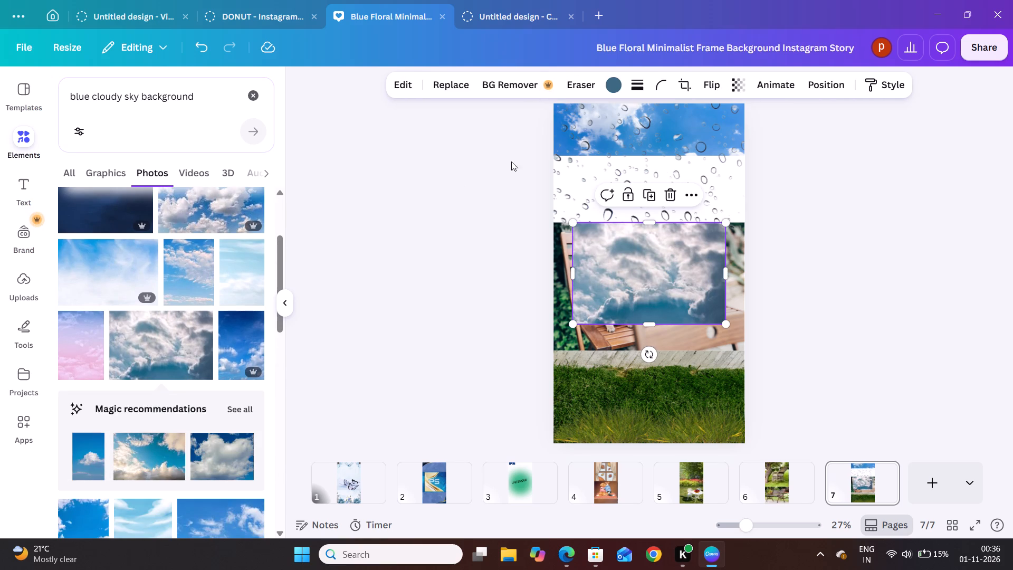
Send the water-droplet photo backward behind the bright blue sky strip and delete that sky strip.
left_click(605, 129)
left_click(616, 131)
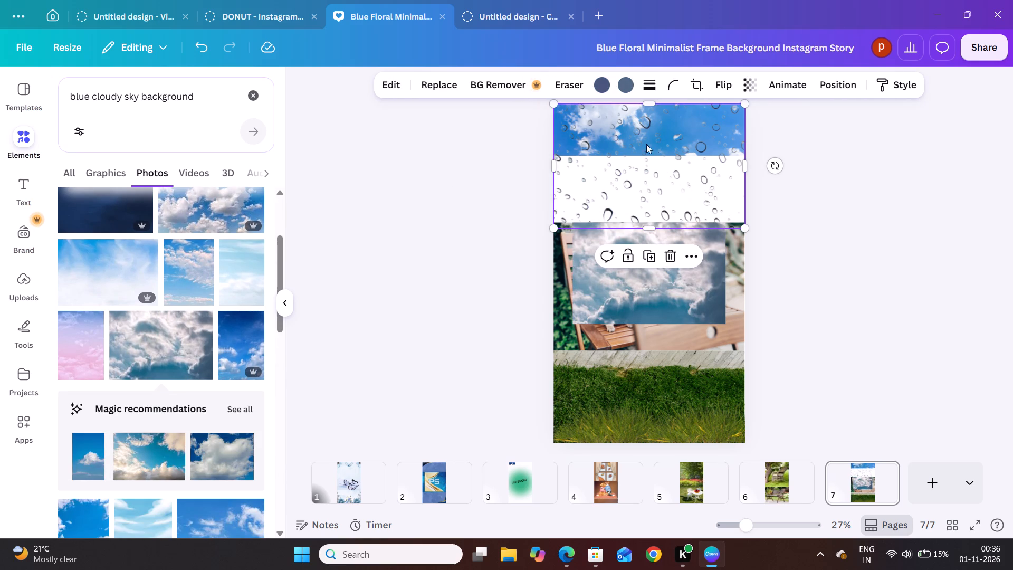
left_click(677, 121)
left_click(662, 127)
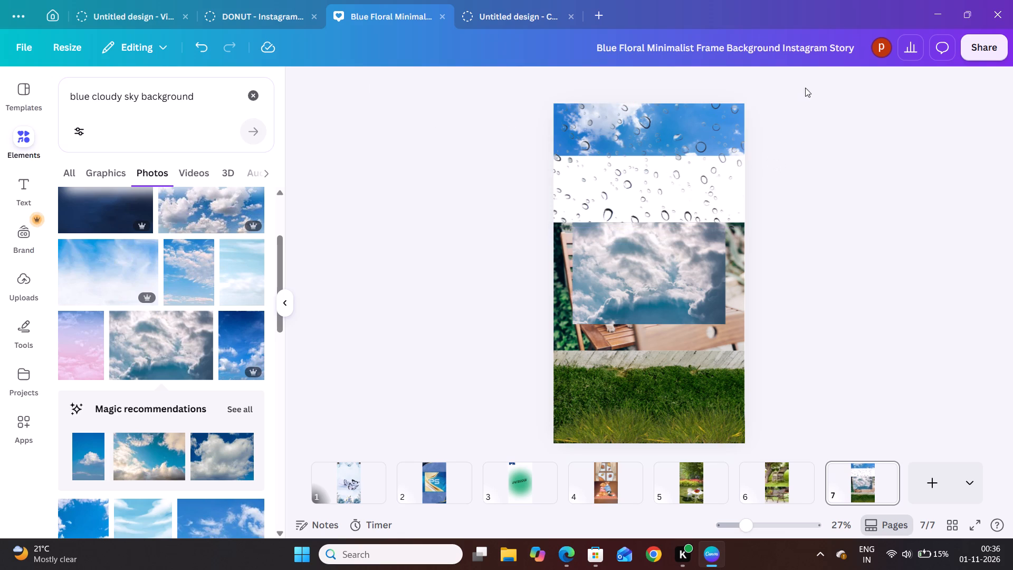
left_click(678, 130)
left_click_drag(655, 289, 655, 295)
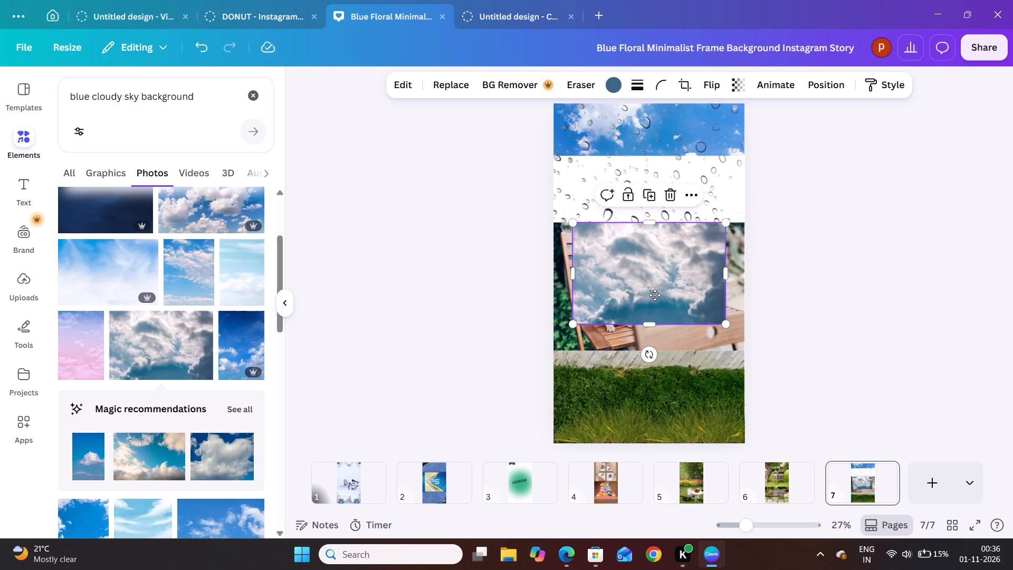
left_click_drag(655, 295, 655, 306)
left_click(637, 161)
left_click(833, 82)
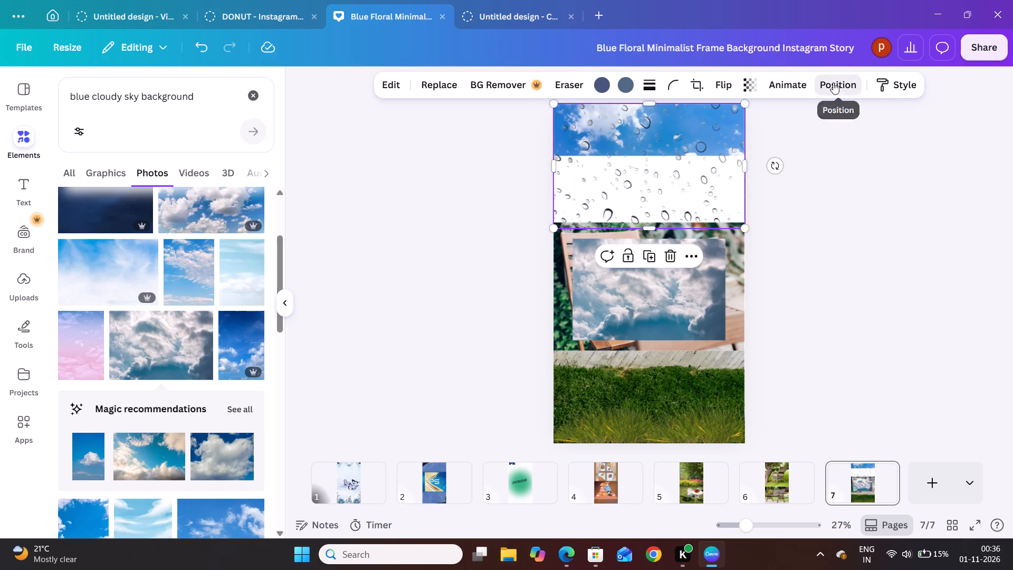
left_click(205, 153)
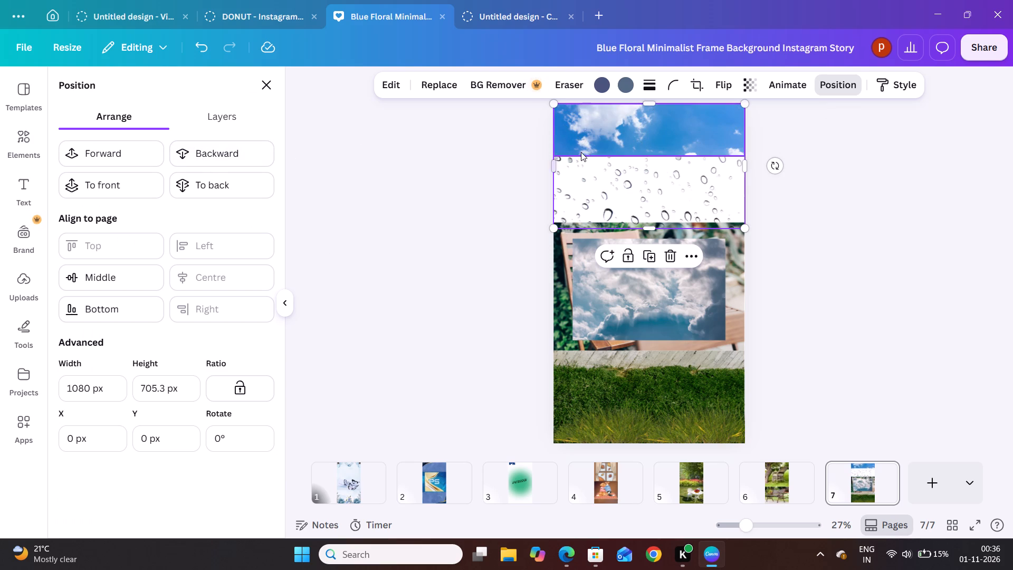
left_click(598, 127)
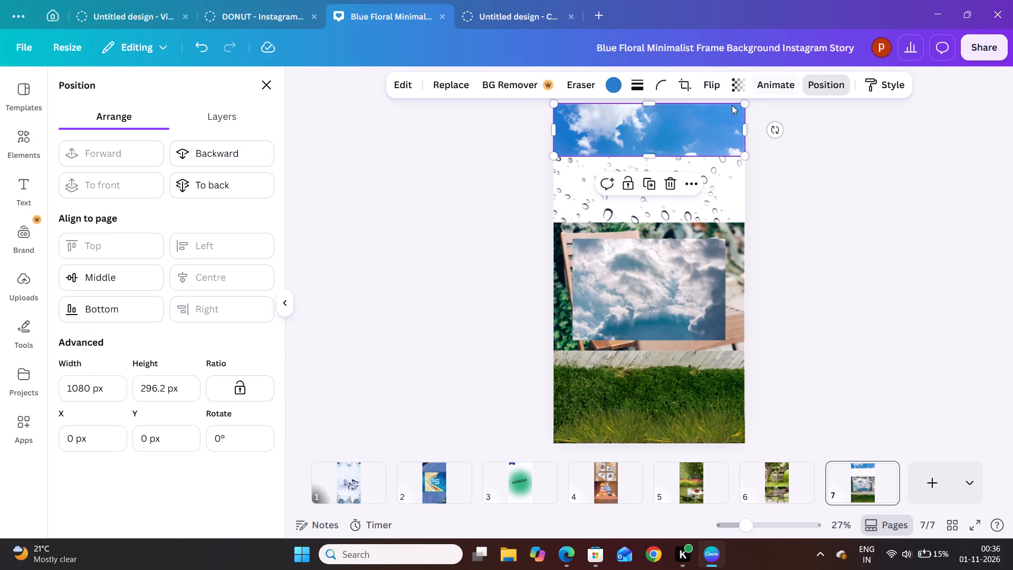
left_click(666, 185)
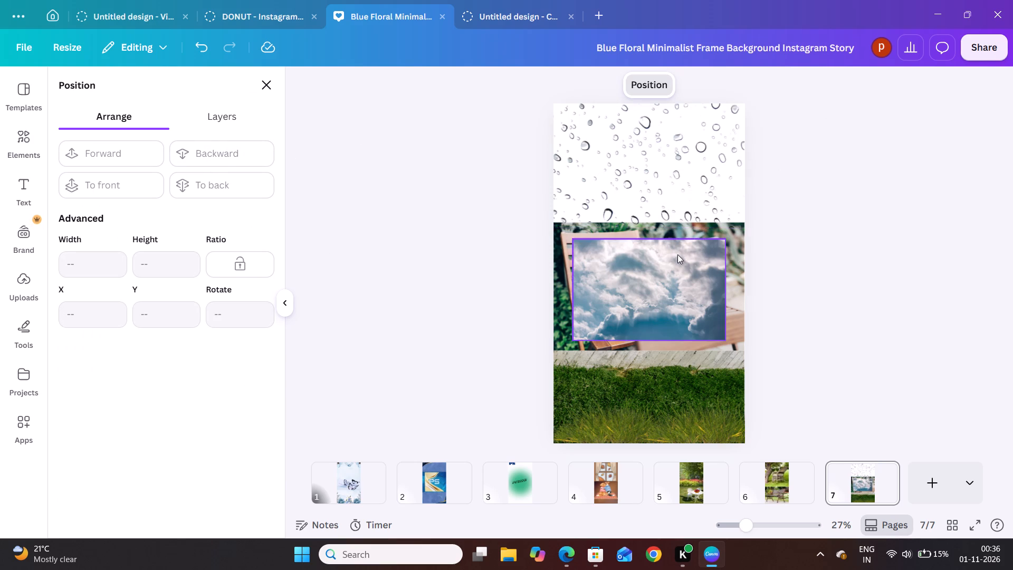
Move the cloud photo to the page's upper edge and resize it to a full-width strip, 1080 px wide and about 336 px high.
left_click_drag(678, 269, 668, 129)
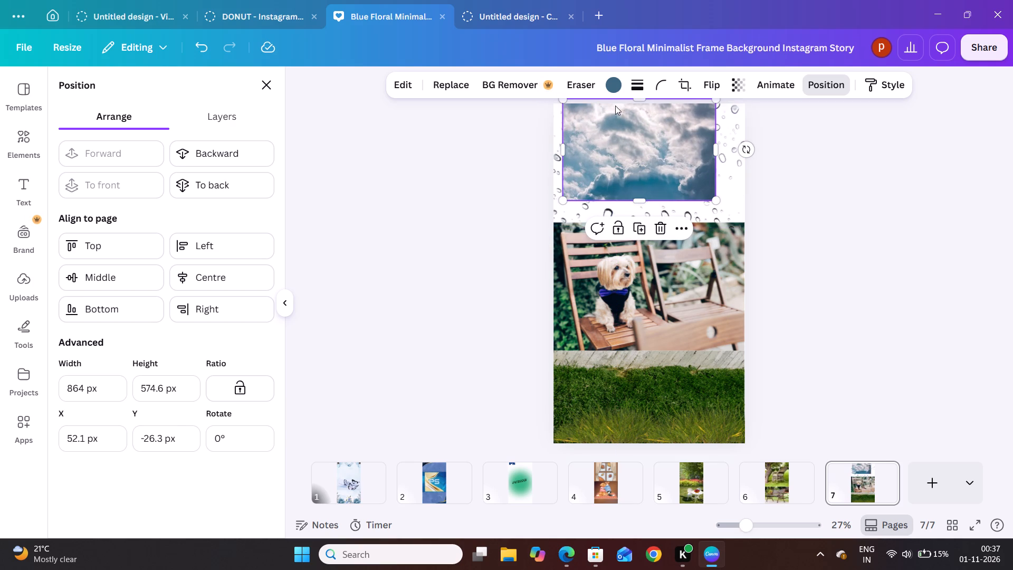
left_click_drag(638, 99, 644, 122)
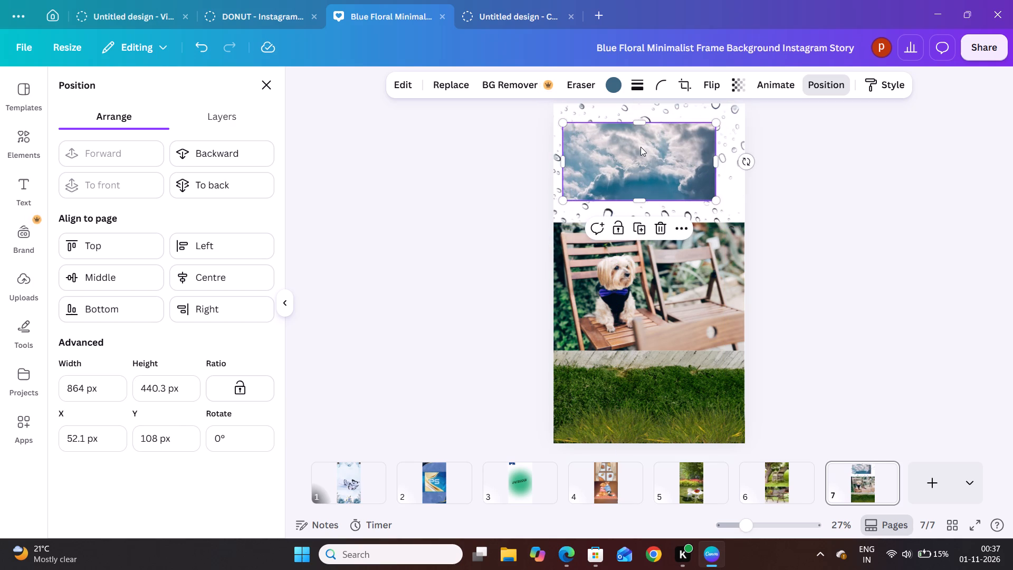
left_click_drag(641, 147, 648, 127)
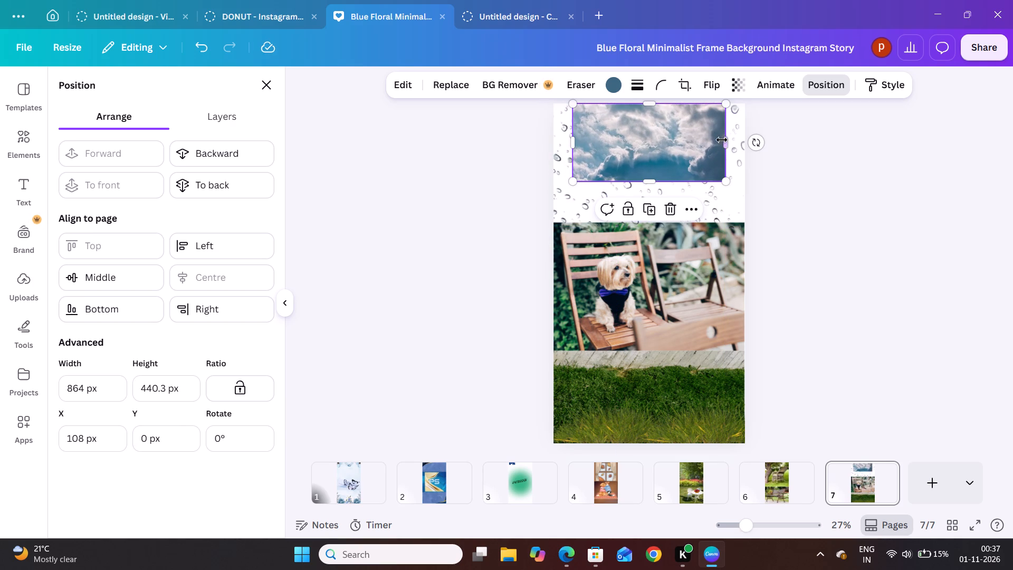
left_click_drag(722, 140, 741, 139)
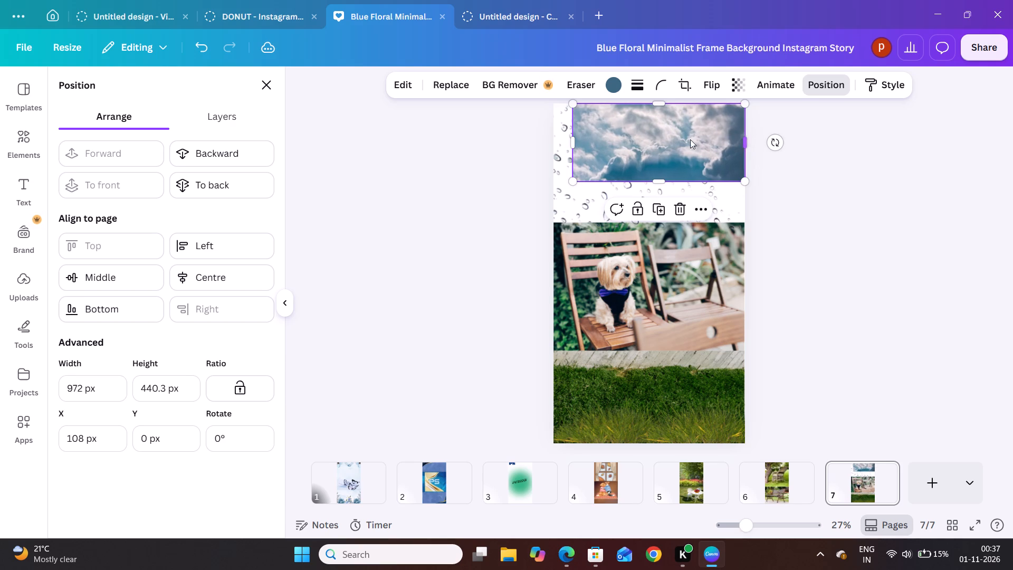
left_click_drag(572, 146, 560, 146)
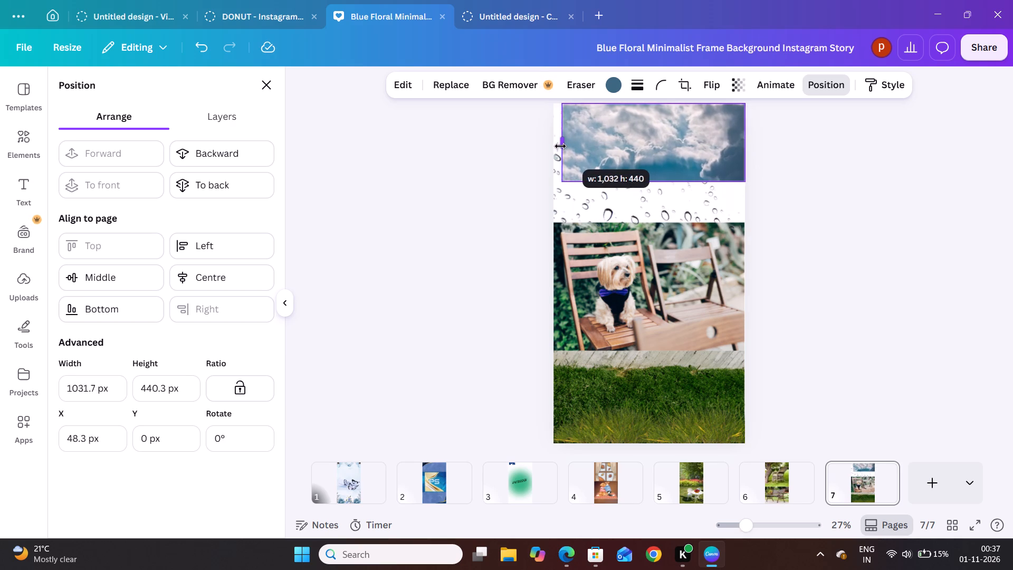
left_click_drag(560, 146, 555, 147)
left_click(648, 182)
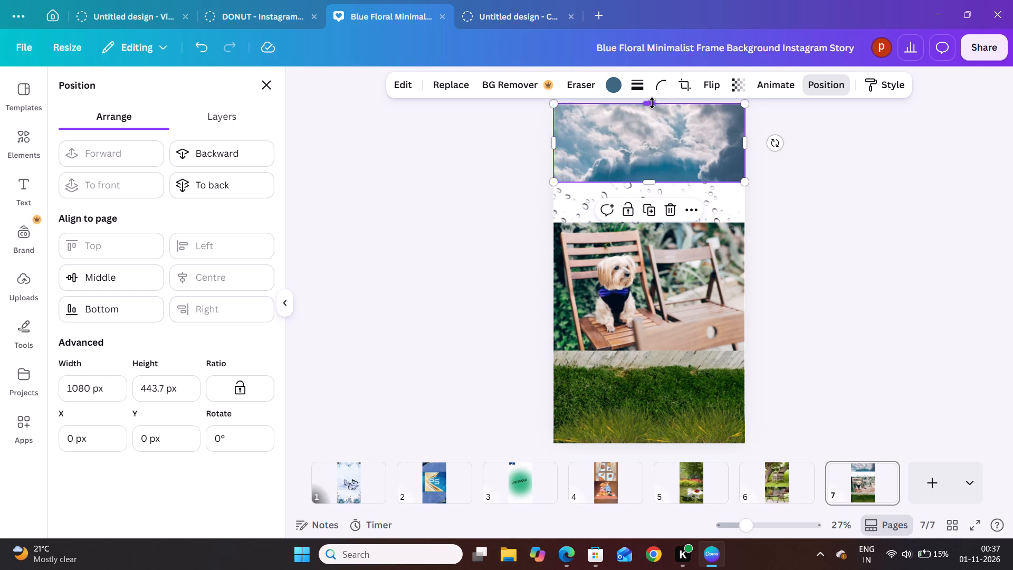
left_click_drag(652, 103, 652, 122)
left_click_drag(656, 147, 652, 131)
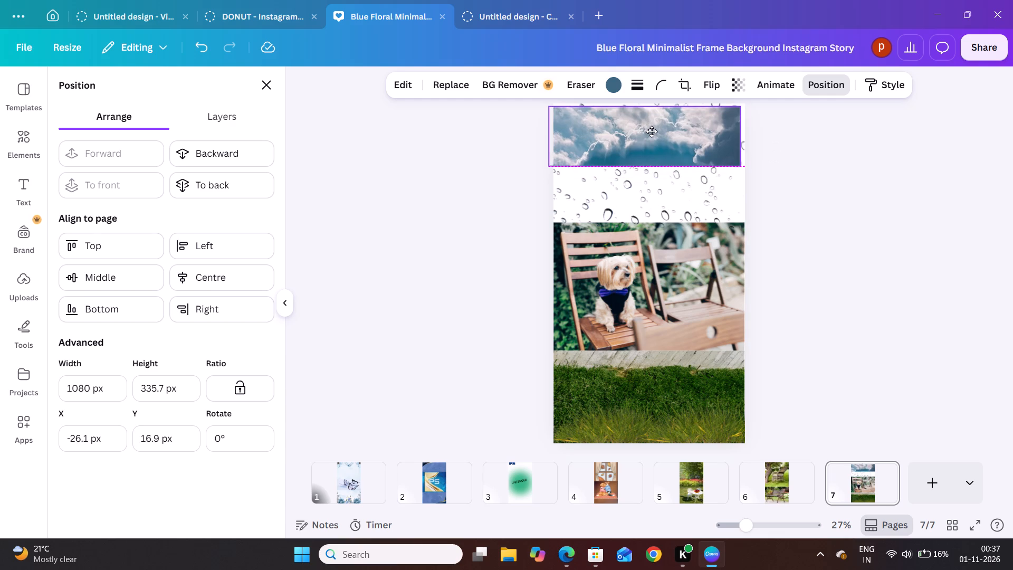
left_click_drag(652, 131, 652, 129)
left_click(652, 129)
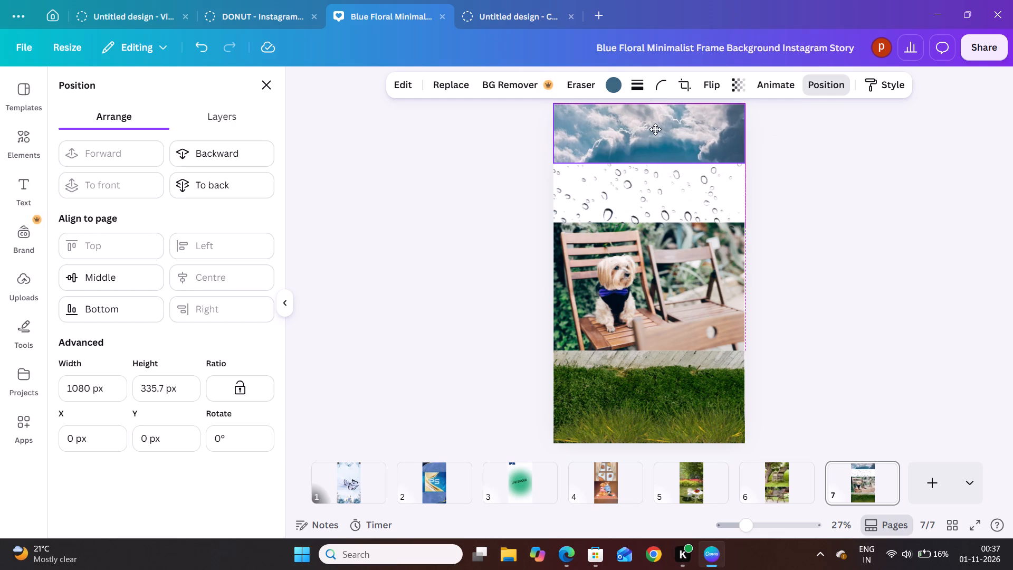
left_click(492, 174)
Send the cloud strip backward behind the water-droplet photo.
left_click(654, 130)
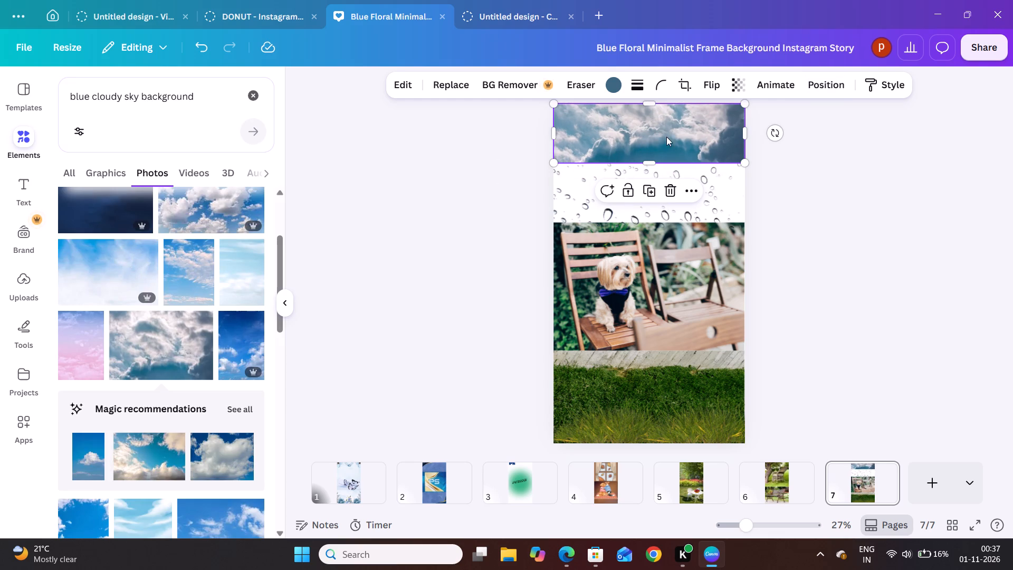
left_click(722, 134)
left_click(820, 81)
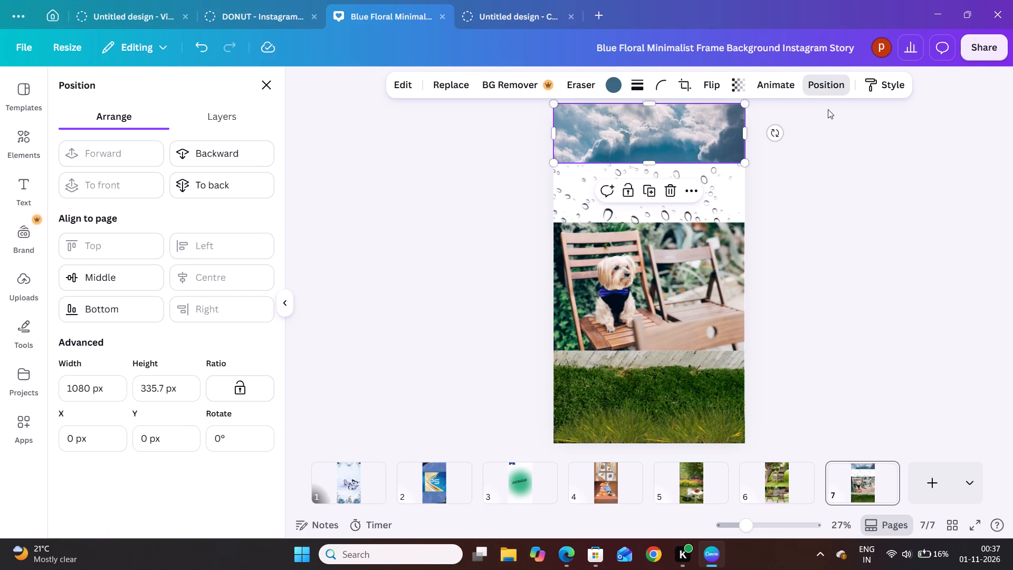
left_click(191, 155)
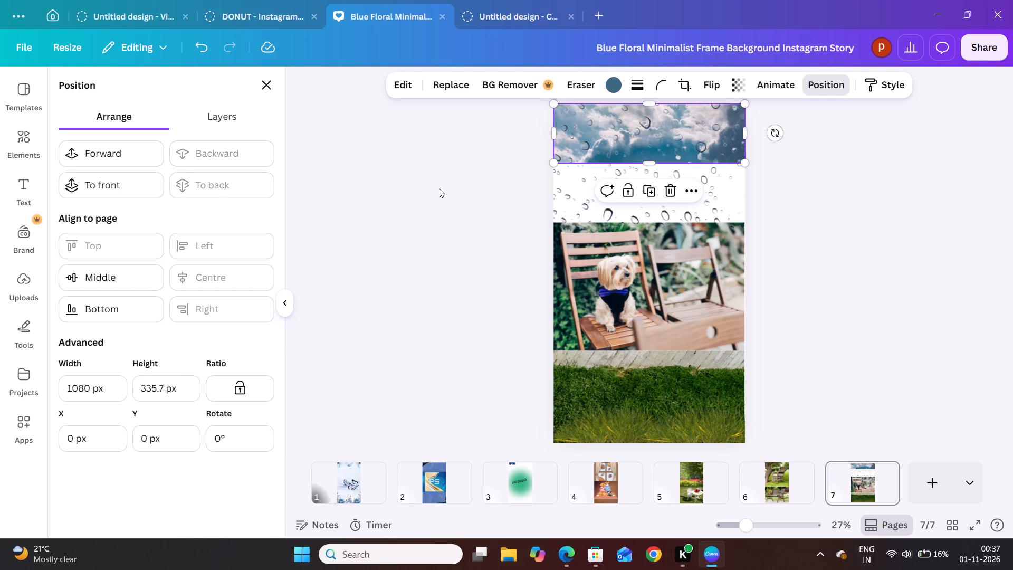
left_click(439, 188)
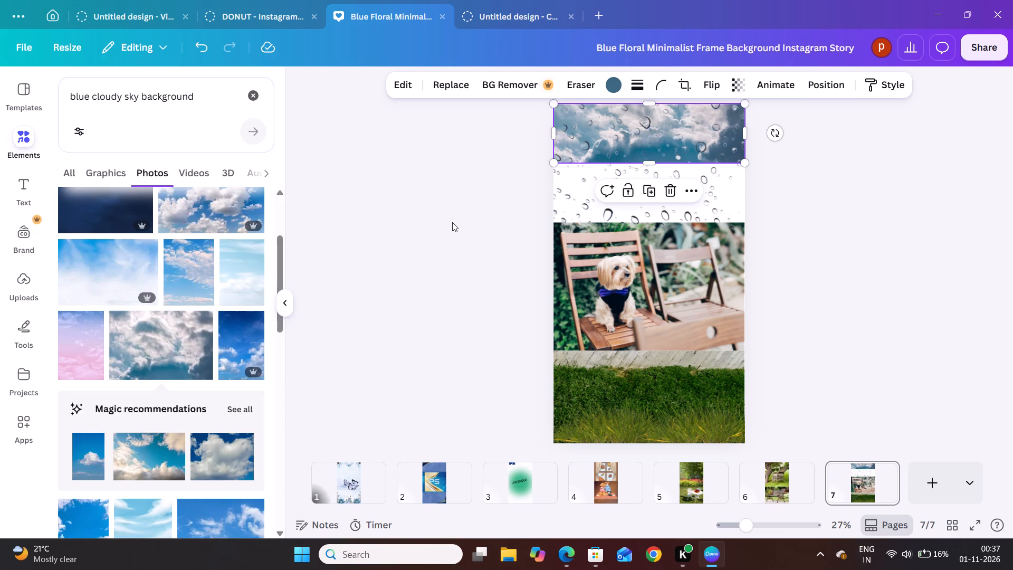
left_click(451, 217)
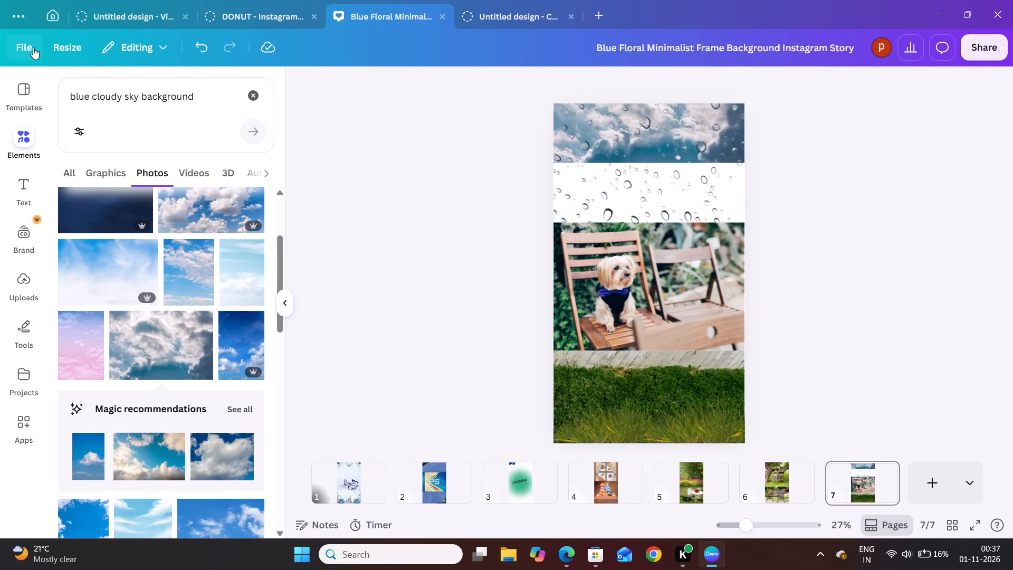
Save the design.
left_click_drag(33, 47, 44, 81)
left_click_drag(30, 46, 36, 64)
left_click(16, 34)
left_click_drag(72, 274, 79, 276)
left_click(364, 222)
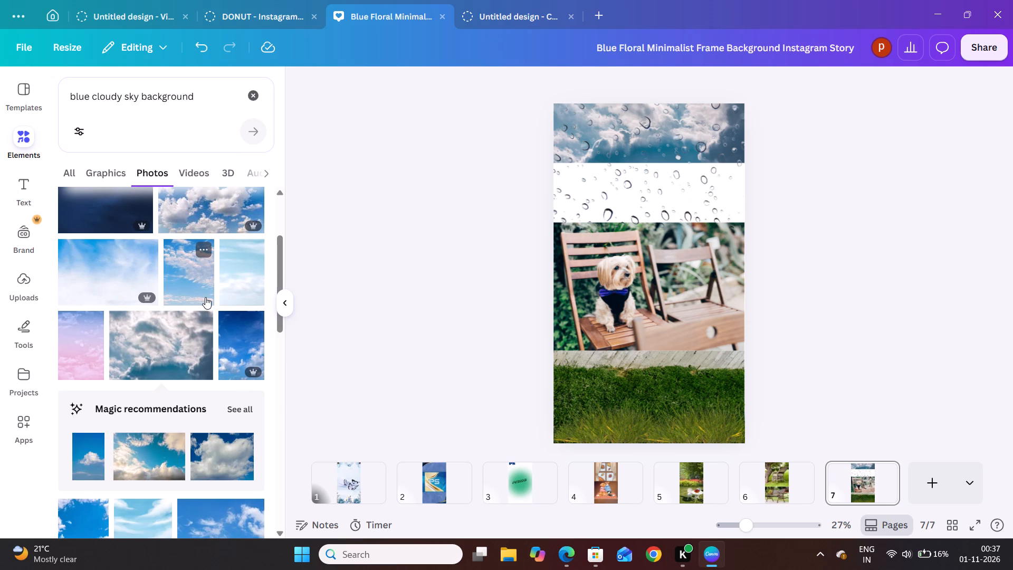
left_click(344, 294)
Review all the story's pages in order, from page 1 through page 7.
left_click(352, 492)
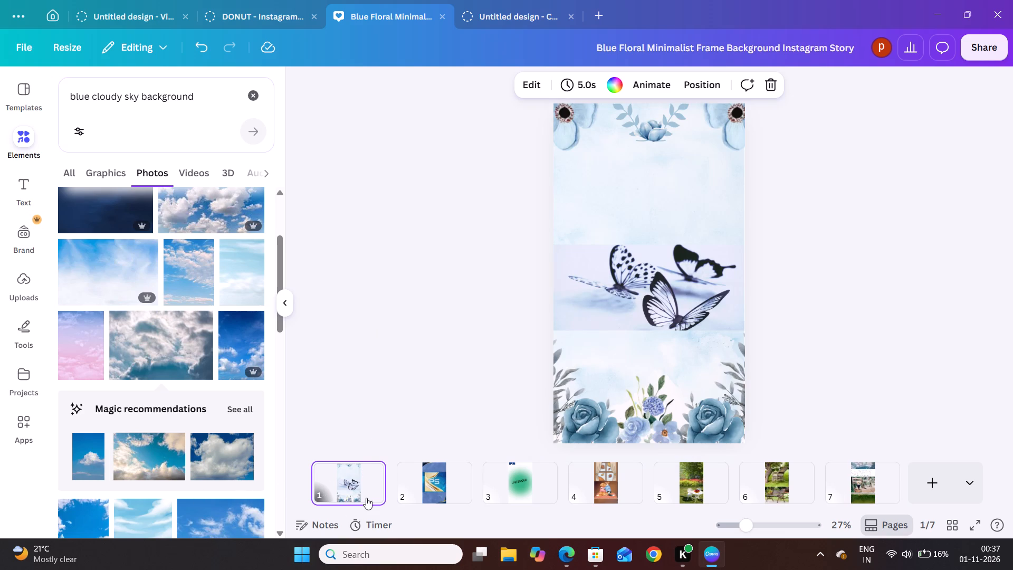
scroll(481, 447, "down", 2)
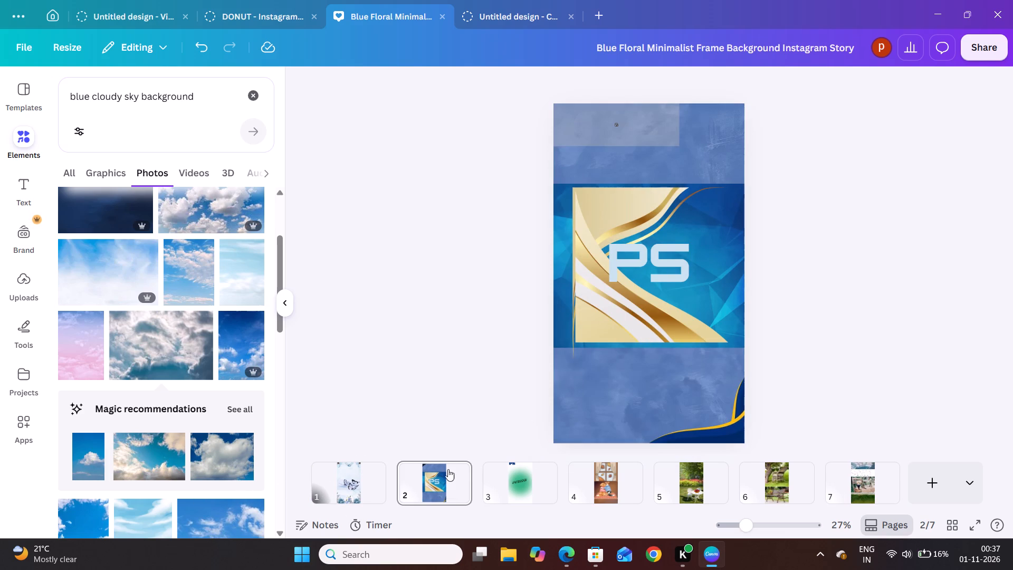
scroll(421, 454, "down", 2)
scroll(448, 386, "down", 4)
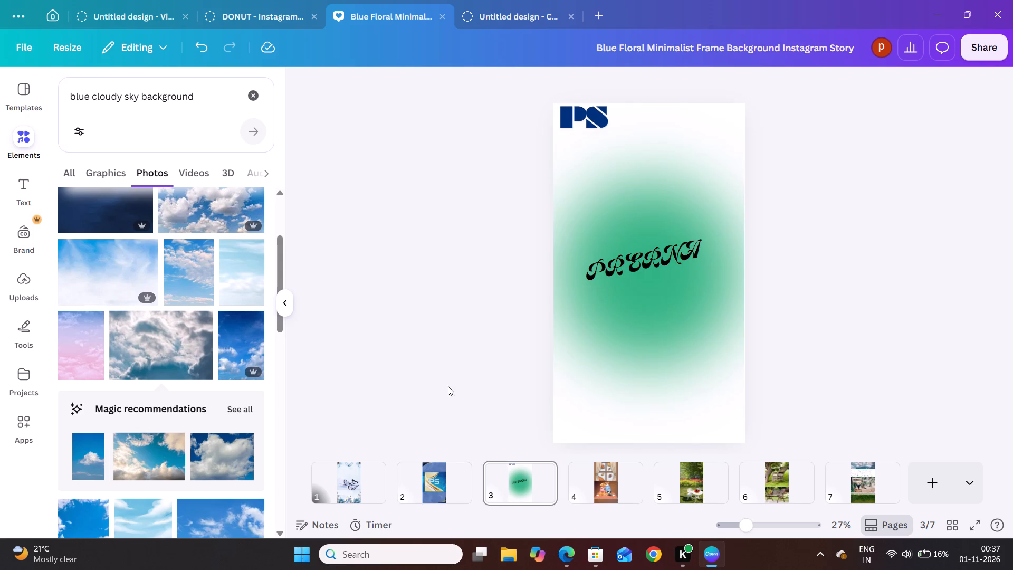
scroll(448, 386, "down", 3)
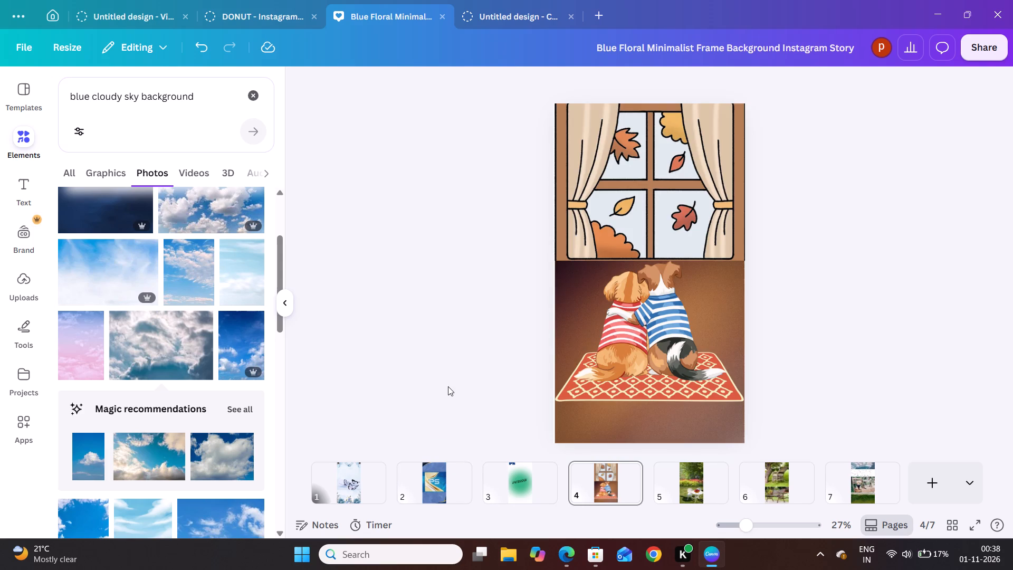
scroll(448, 386, "down", 6)
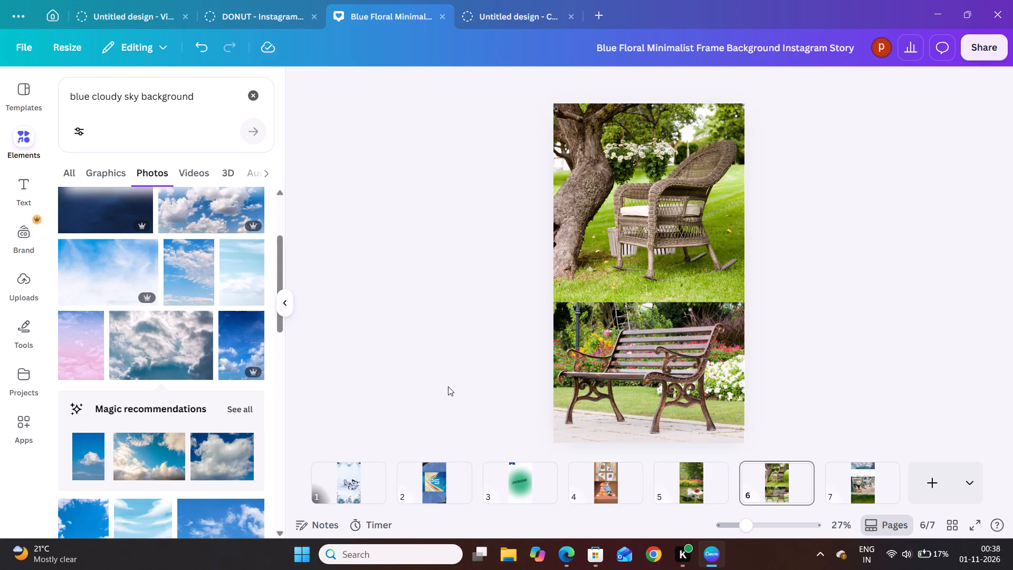
scroll(448, 386, "down", 3)
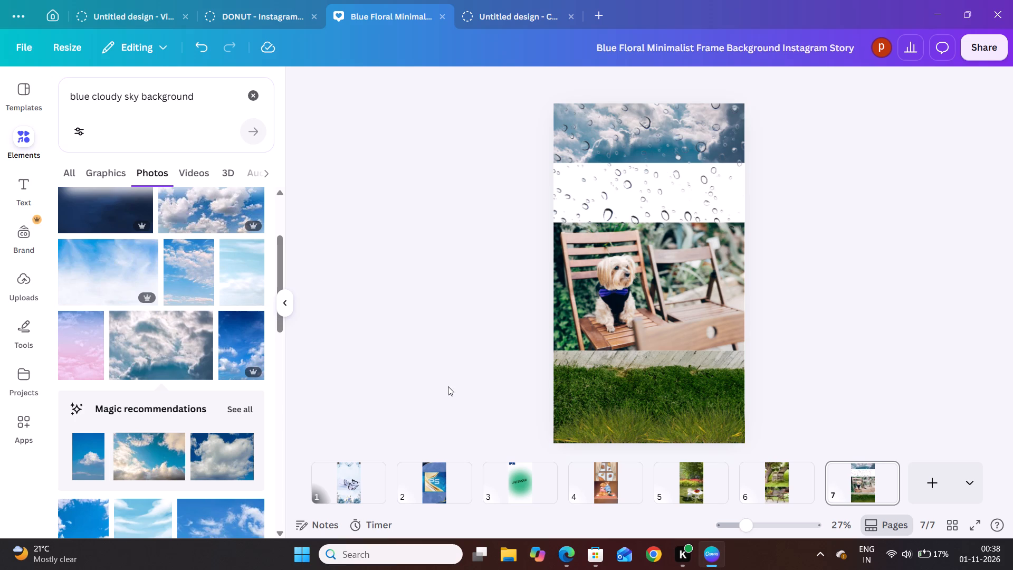
scroll(448, 386, "down", 10)
Save the Instagram Story design again.
left_click(21, 38)
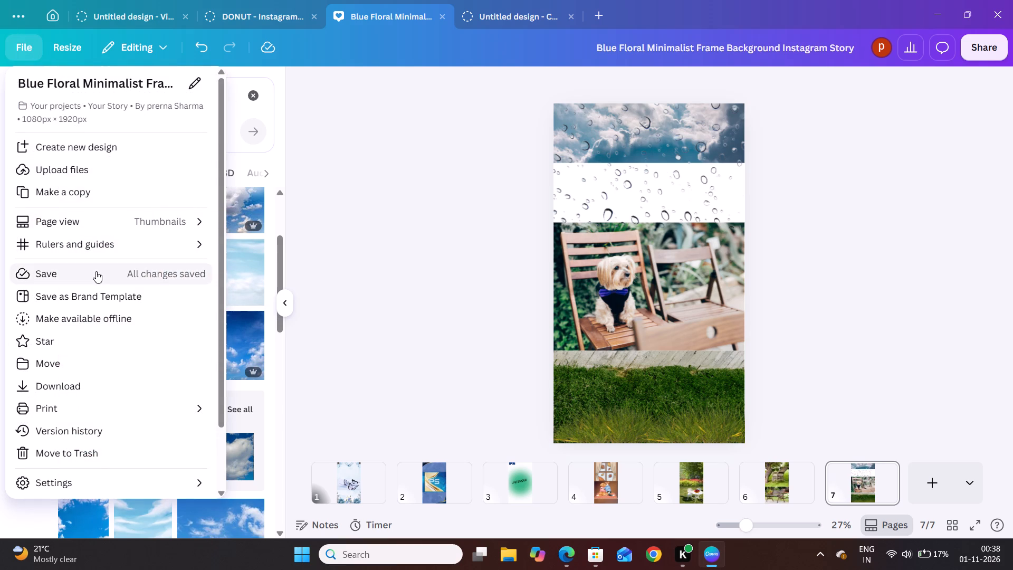
left_click(96, 271)
scroll(278, 202, "down", 1)
scroll(463, 235, "up", 3)
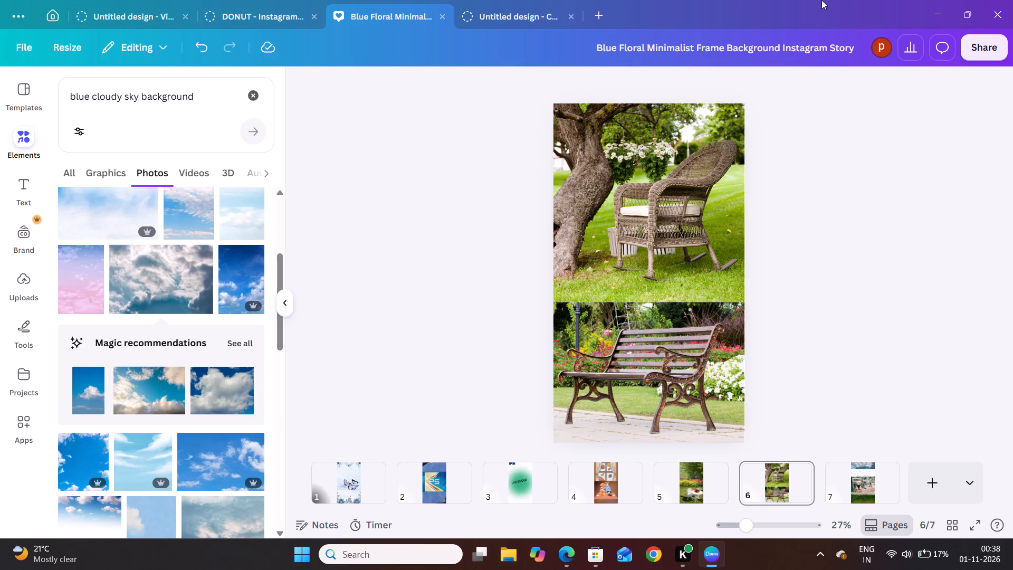